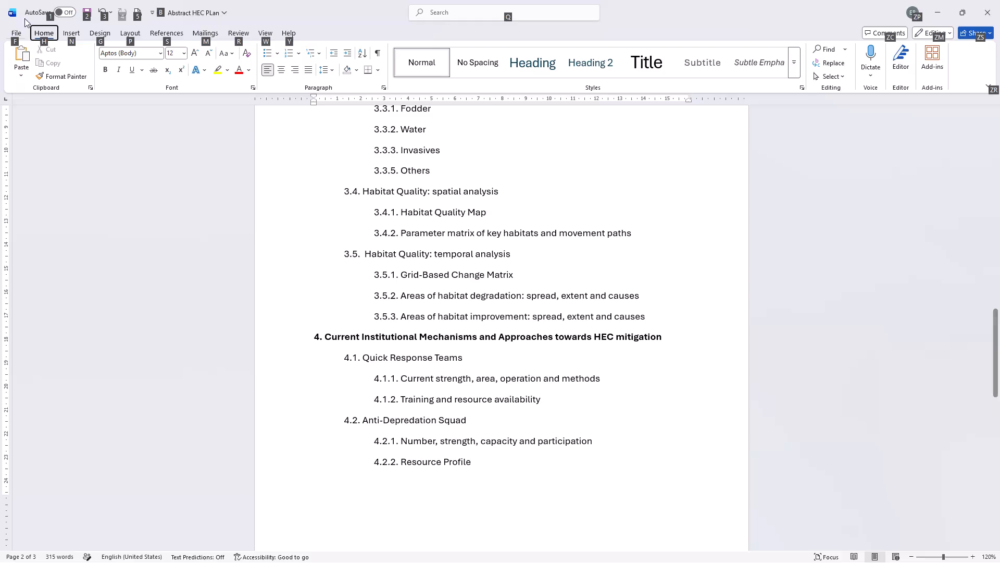
Save the HEC plan document.
{"action": "left_click", "coordinate": [131, 226]}
{"action": "left_click", "coordinate": [83, 11]}
{"action": "left_click", "coordinate": [558, 501]}
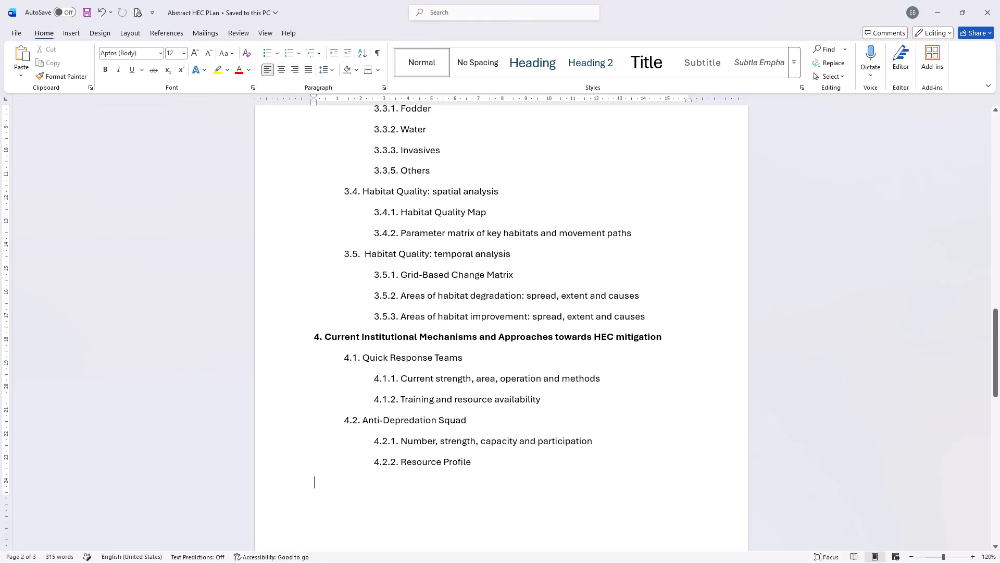
Replace the last word of item 4.2.2 with "Availability" so the item reads "Resource Availability".
{"action": "left_click_drag", "start_coordinate": [480, 462], "coordinate": [453, 463]}
{"action": "left_click_drag", "start_coordinate": [453, 463], "coordinate": [443, 463]}
{"action": "type", "text": "Availa"}
{"action": "type", "text": "bili"}
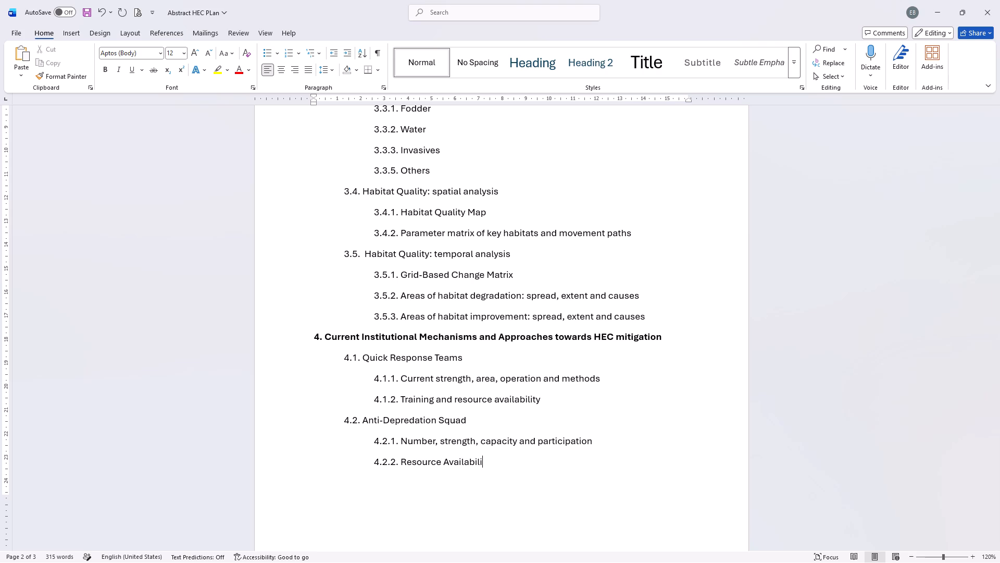
{"action": "type", "text": "ty"}
Add the subheading "4.3. Elephant Tracking teams" below item 4.2.2, indented one level, with "Elephant" spelled correctly.
{"action": "key", "text": "Return"}
{"action": "key", "text": "Tab"}
{"action": "type", "text": "42"}
{"action": "key", "text": "BackSpace"}
{"action": "type", "text": ".3."}
{"action": "key", "text": "space"}
{"action": "type", "text": "Elephatn"}
{"action": "key", "text": "space"}
{"action": "type", "text": "Tracking te"}
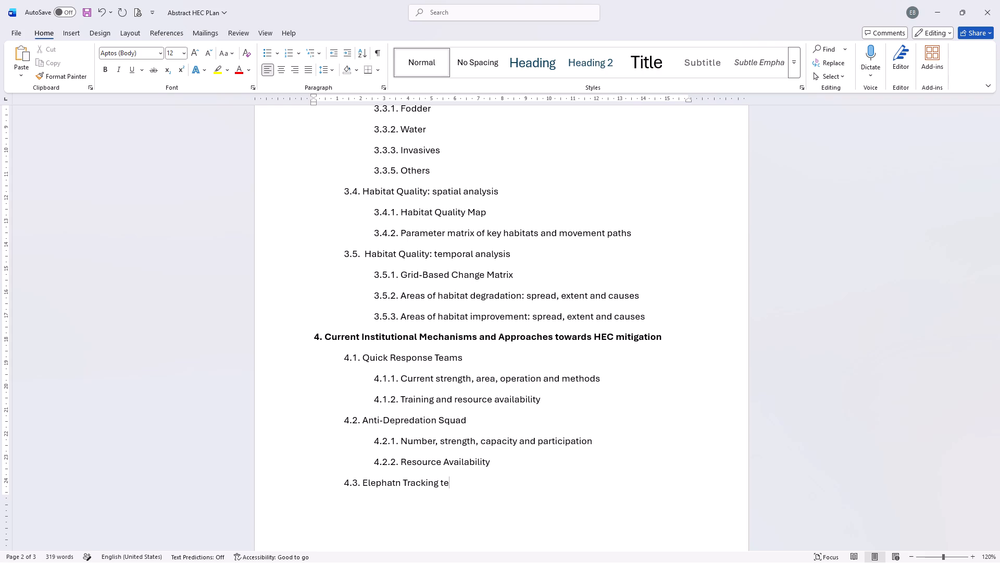
{"action": "key", "text": "a"}
{"action": "type", "text": "ms"}
{"action": "key", "text": "Return"}
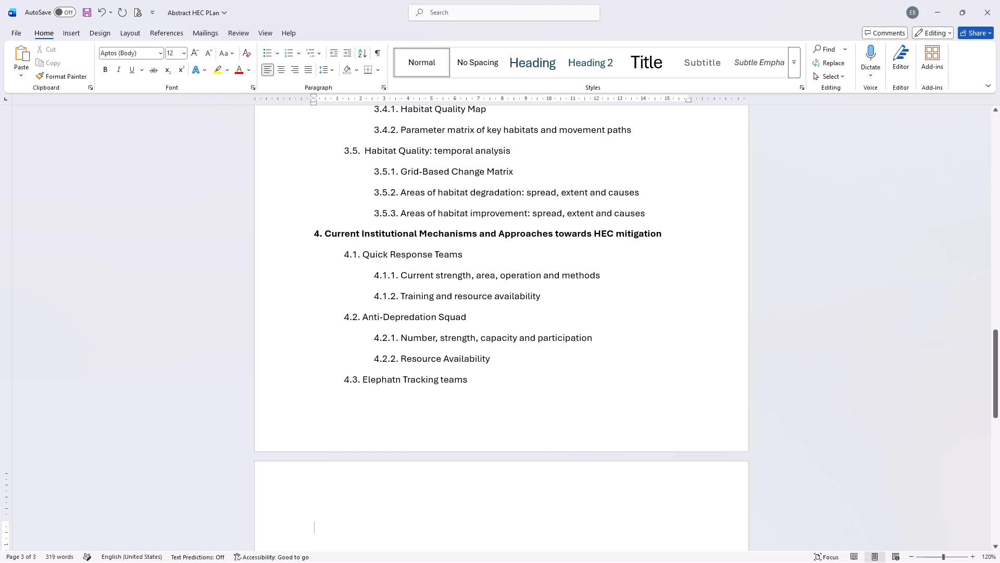
{"action": "left_click", "coordinate": [401, 386]}
{"action": "key", "text": "BackSpace"}
{"action": "key", "text": "BackSpace"}
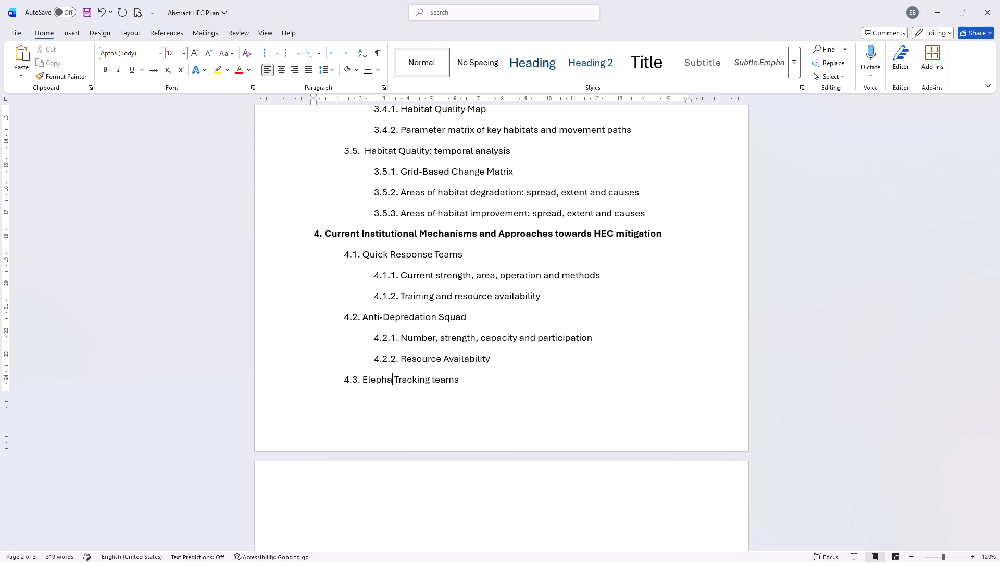
{"action": "type", "text": "nt"}
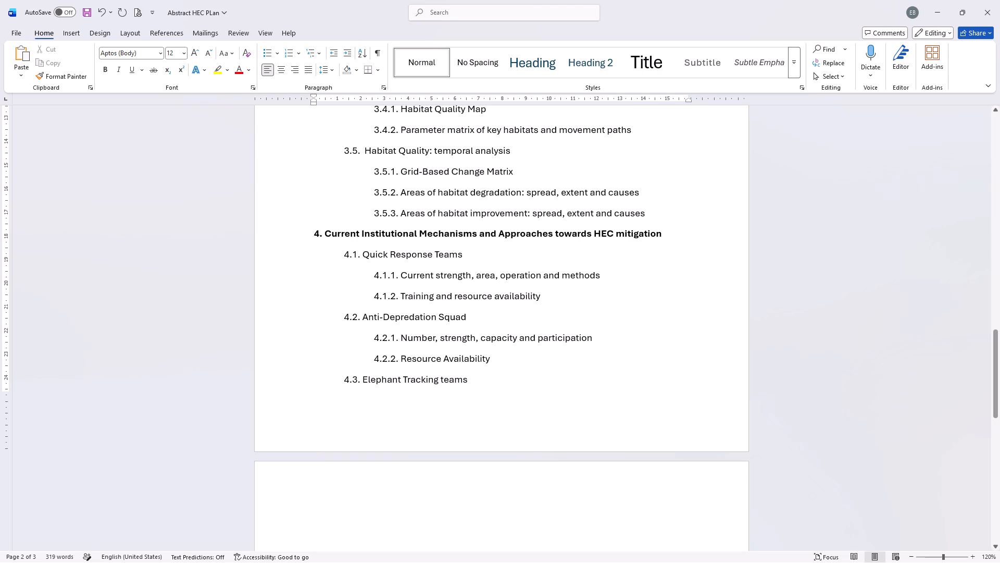
Start a new line below subheading 4.3 and enter "4.4. Elephant Rescue Sq".
{"action": "left_click", "coordinate": [485, 391]}
{"action": "key", "text": "Return"}
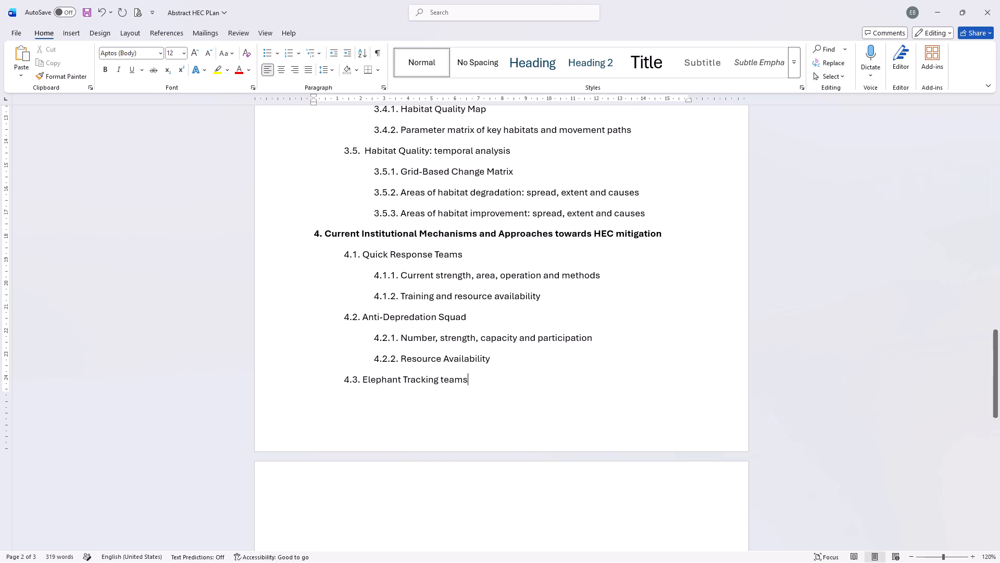
{"action": "type", "text": "4.4."}
{"action": "key", "text": "space"}
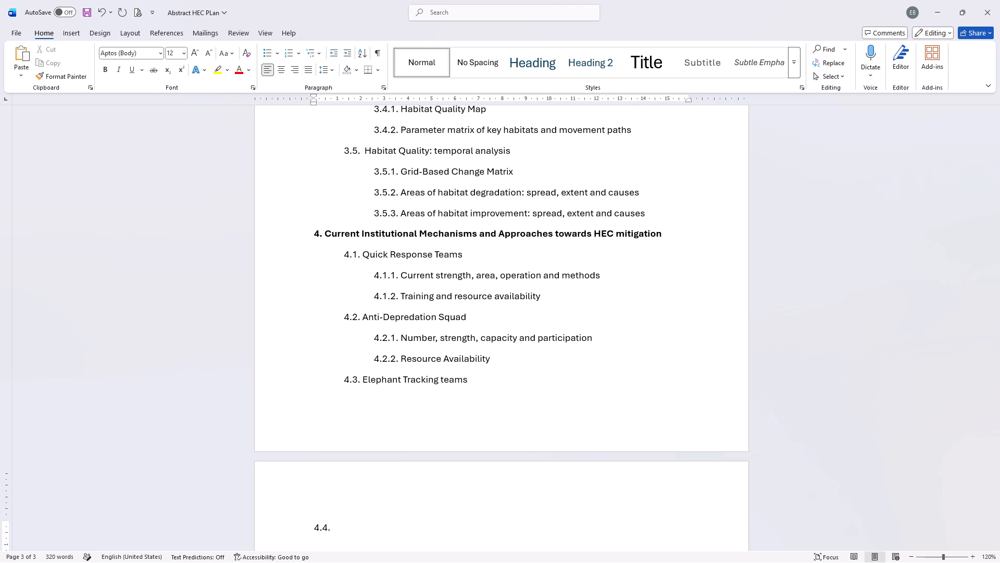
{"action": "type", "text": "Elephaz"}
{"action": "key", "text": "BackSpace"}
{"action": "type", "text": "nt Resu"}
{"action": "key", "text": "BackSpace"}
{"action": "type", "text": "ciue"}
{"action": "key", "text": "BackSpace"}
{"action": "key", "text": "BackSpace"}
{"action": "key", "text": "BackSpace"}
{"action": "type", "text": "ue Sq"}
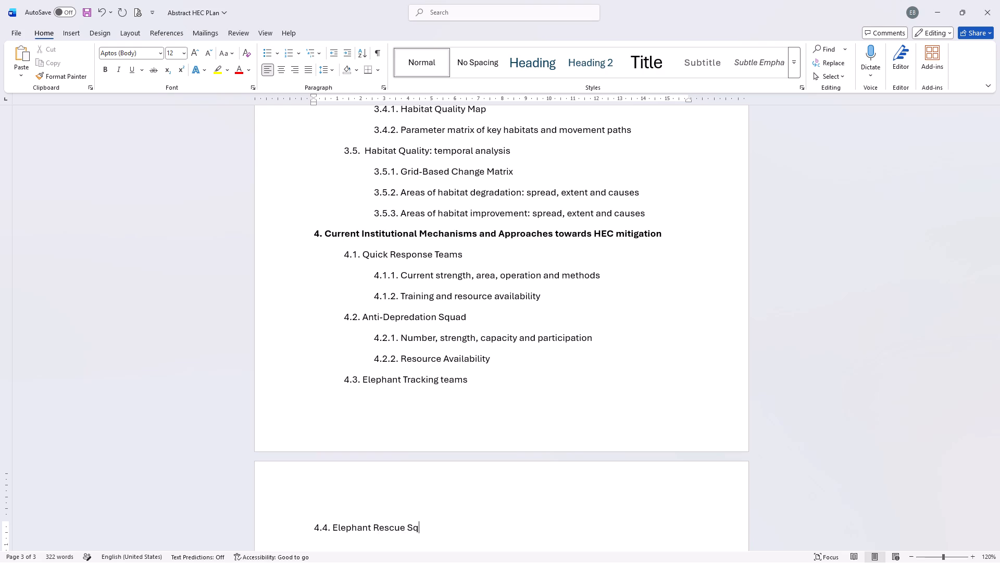
Complete subheading 4.4 so it reads "4.4. Elephant Rescue Squad" and indent it one level to match subheading 4.3.
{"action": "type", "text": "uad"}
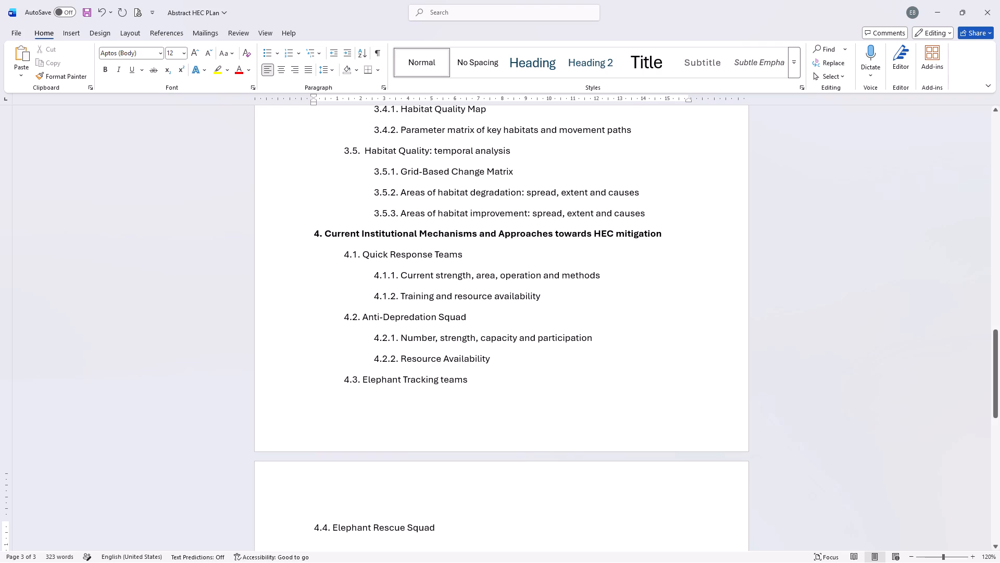
{"action": "left_click", "coordinate": [311, 523]}
{"action": "key", "text": "Tab"}
{"action": "left_click", "coordinate": [473, 537]}
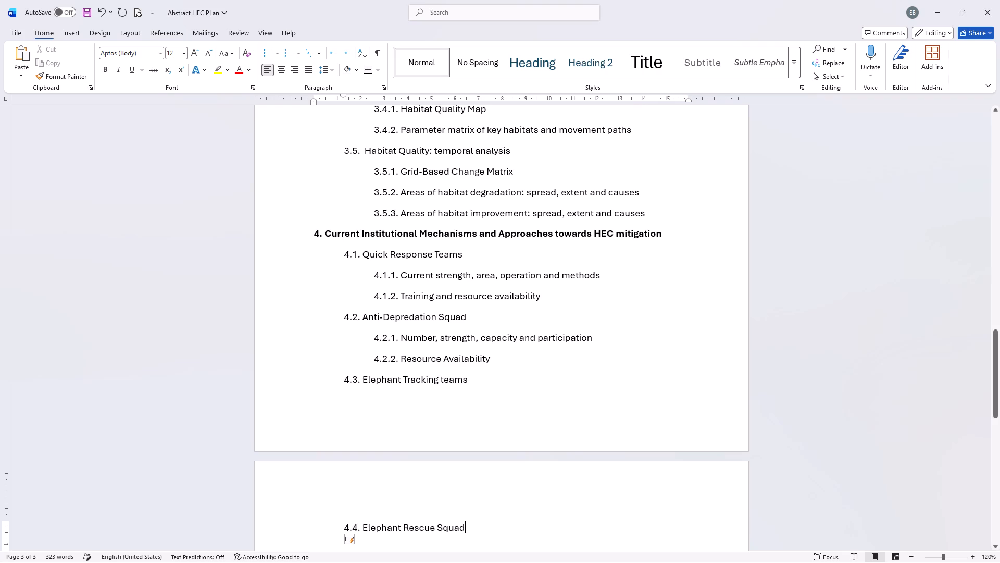
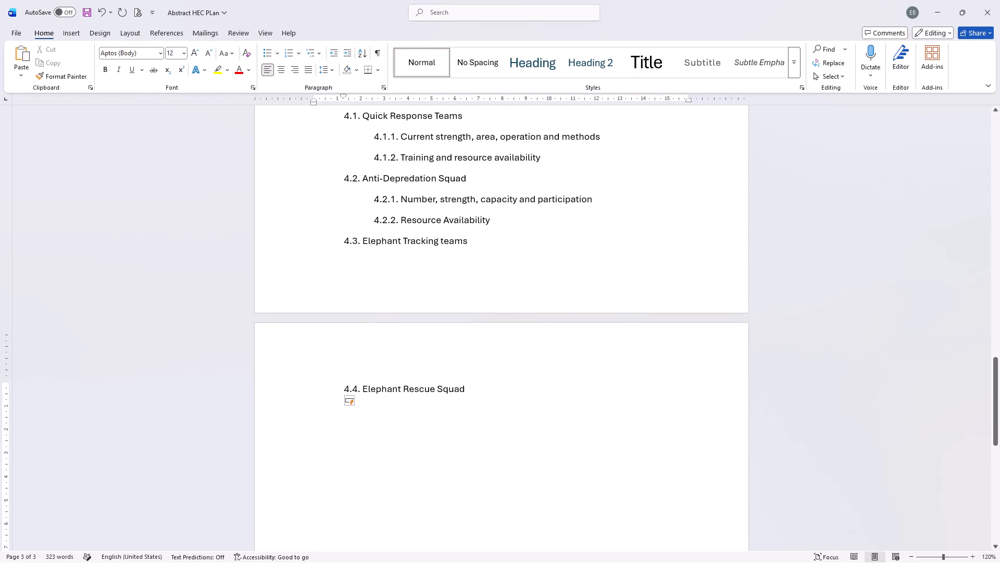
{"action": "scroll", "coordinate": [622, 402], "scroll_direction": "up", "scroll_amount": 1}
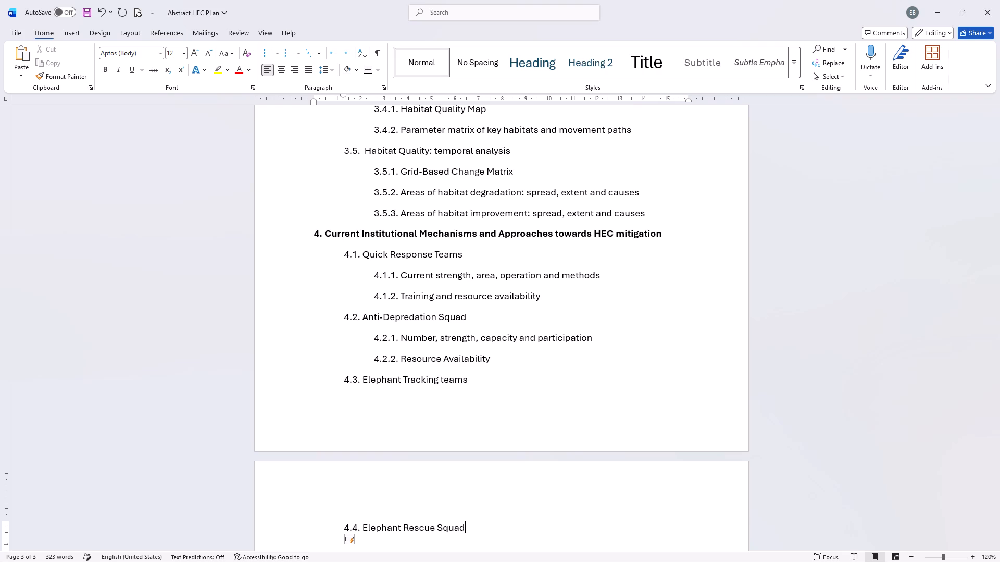
Add the subheading "4.5. Infrastructure and equipment avaialble" below subheading 4.4 at the same indent, followed by a new line.
{"action": "scroll", "coordinate": [622, 401], "scroll_direction": "down", "scroll_amount": 1}
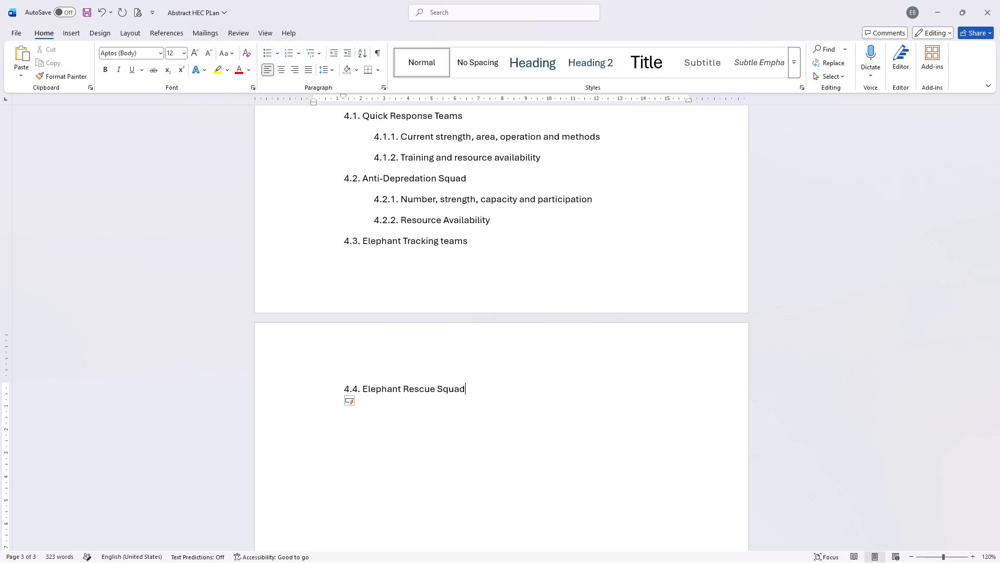
{"action": "key", "text": "Return"}
{"action": "type", "text": "4.5."}
{"action": "key", "text": "space"}
{"action": "scroll", "coordinate": [622, 401], "scroll_direction": "up", "scroll_amount": 1}
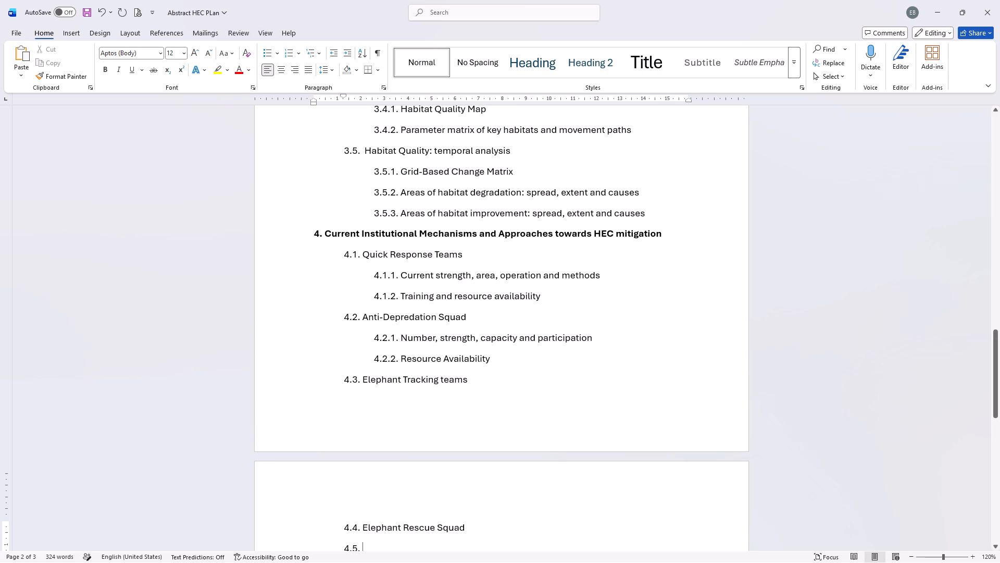
{"action": "scroll", "coordinate": [622, 401], "scroll_direction": "down", "scroll_amount": 1}
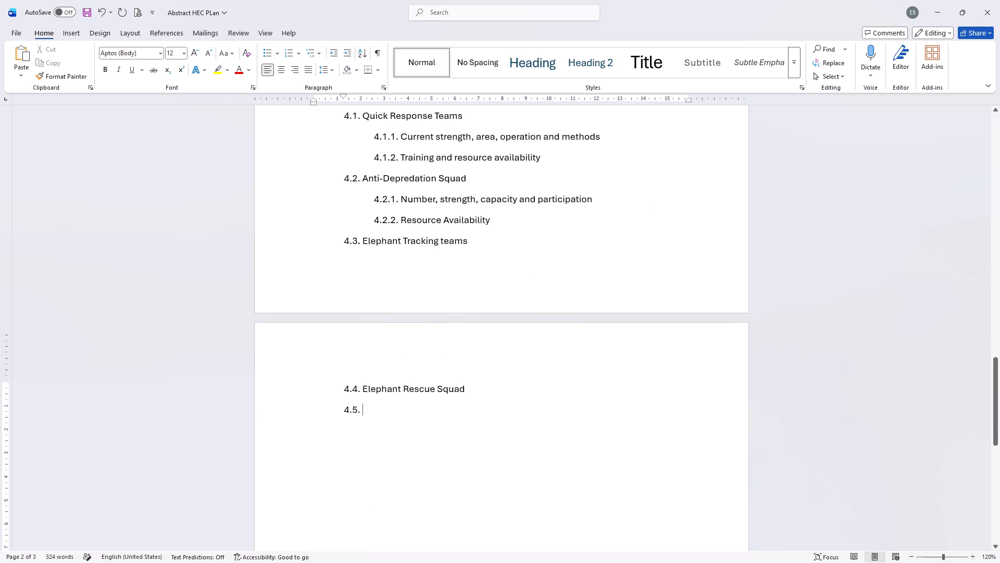
{"action": "scroll", "coordinate": [622, 401], "scroll_direction": "up", "scroll_amount": 1}
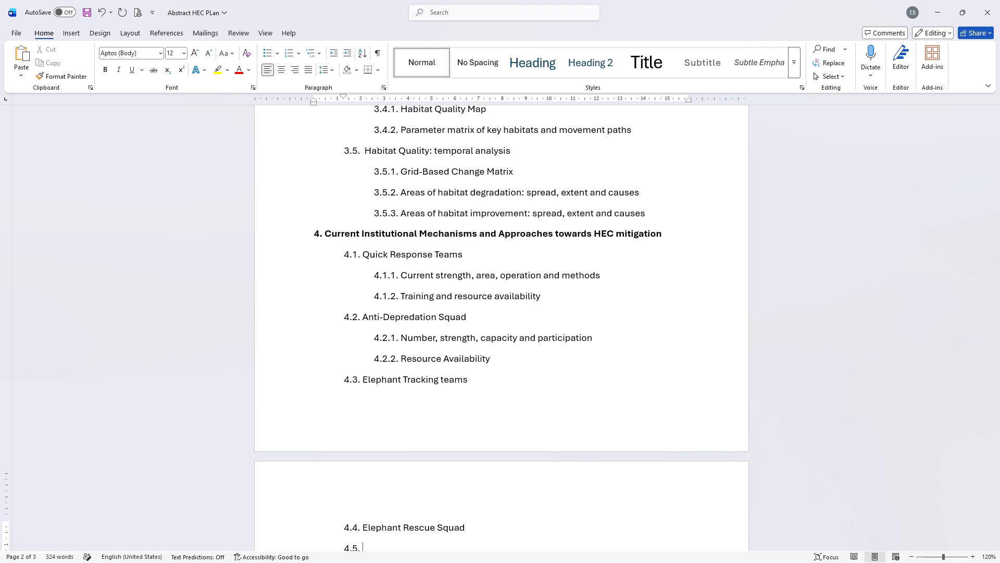
{"action": "scroll", "coordinate": [622, 401], "scroll_direction": "down", "scroll_amount": 1}
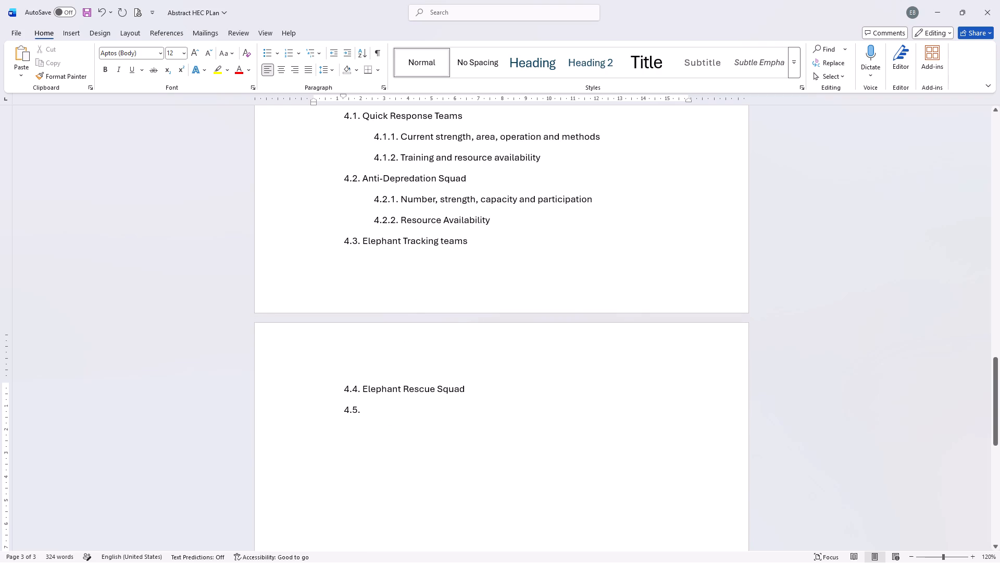
{"action": "scroll", "coordinate": [622, 401], "scroll_direction": "up", "scroll_amount": 1}
{"action": "scroll", "coordinate": [622, 401], "scroll_direction": "down", "scroll_amount": 1}
{"action": "type", "text": "Infrastruct"}
{"action": "type", "text": "ure and equipment a"}
{"action": "type", "text": "vaialbler"}
{"action": "key", "text": "BackSpace"}
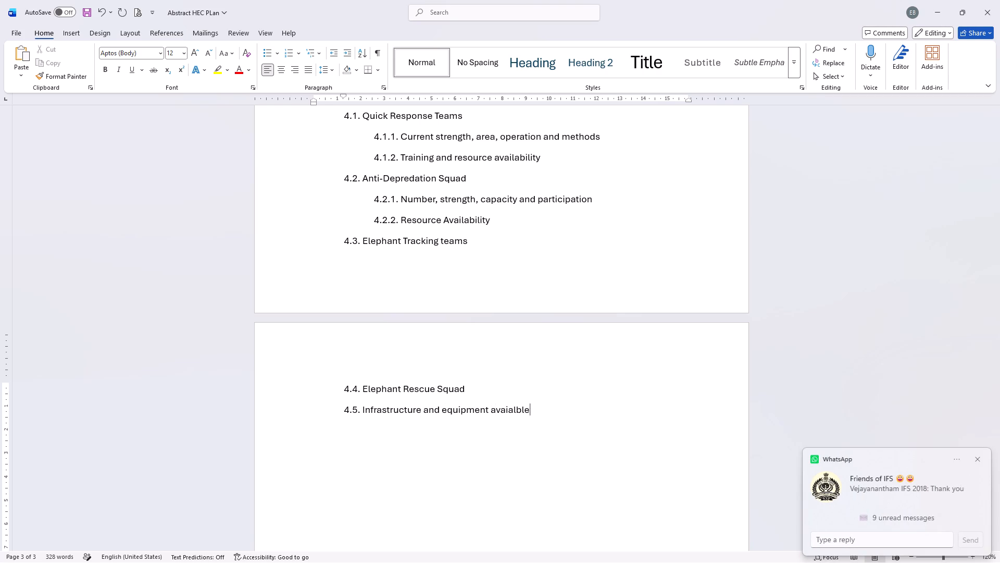
{"action": "key", "text": "Return"}
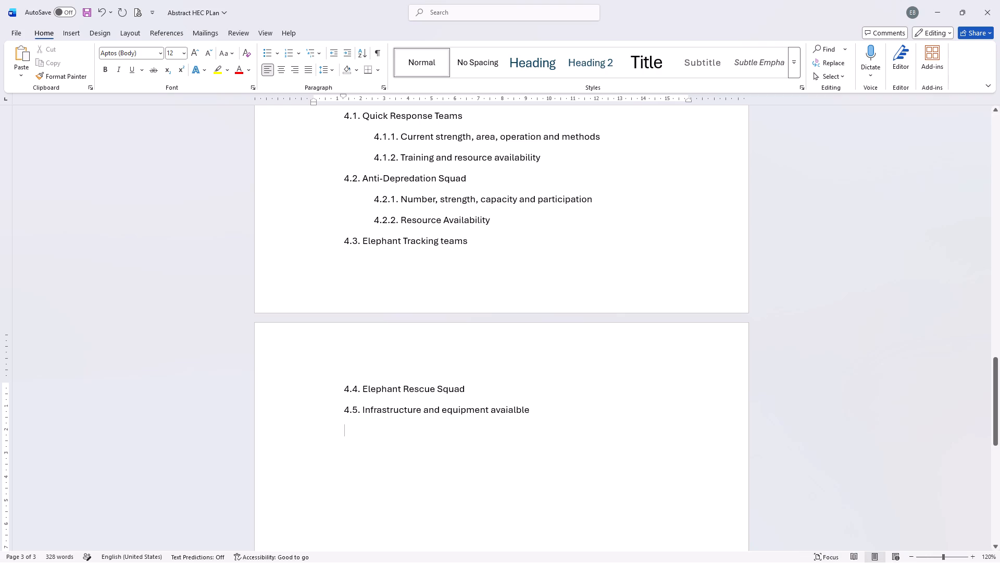
Correct the spelling of the last word in subheading 4.5 to "available".
{"action": "left_click", "coordinate": [508, 408]}
{"action": "left_click", "coordinate": [514, 410]}
{"action": "key", "text": "BackSpace"}
{"action": "key", "text": "Delete"}
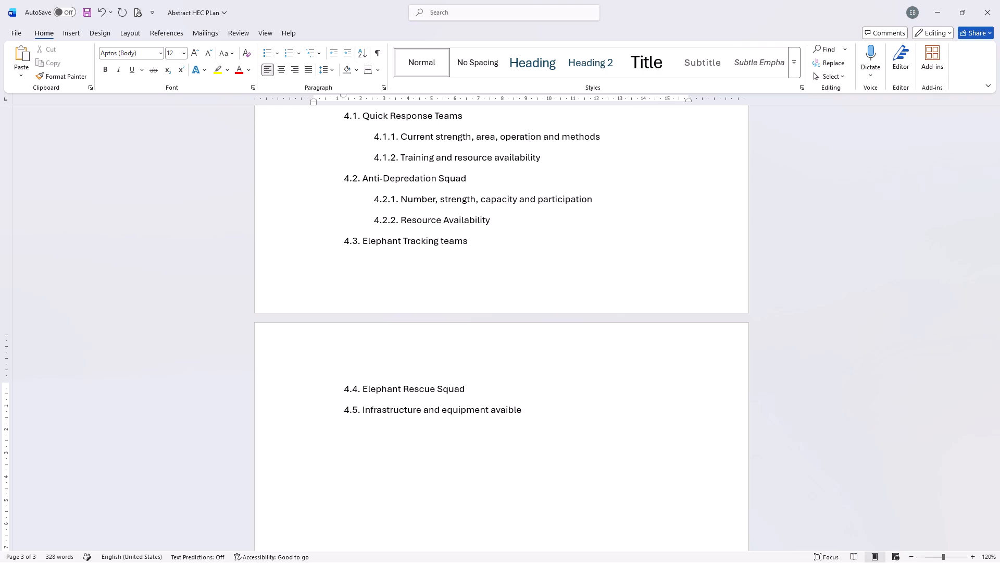
{"action": "type", "text": "la"}
Switch from the HEC plan document to WhatsApp.
{"action": "key", "text": "alt+Tab"}
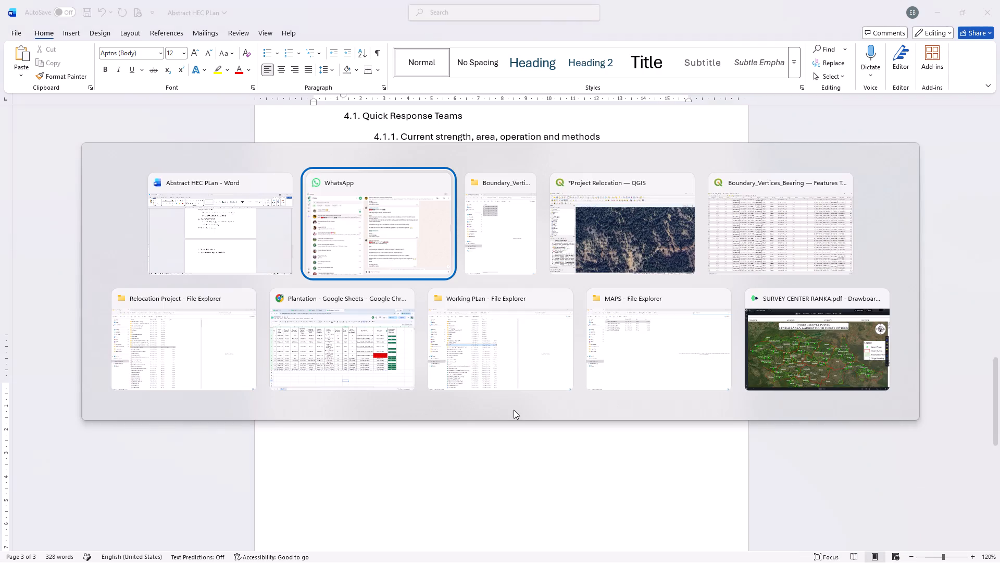
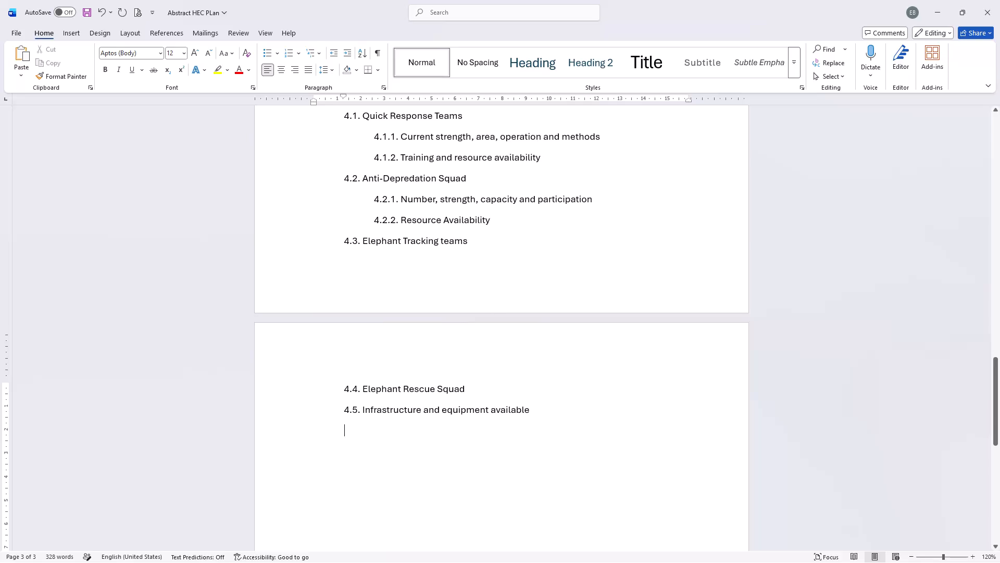
Add the subheading "4.6. Awareness Programmes" on a new line below subheading 4.5 at the same indent.
{"action": "left_click", "coordinate": [556, 420]}
{"action": "scroll", "coordinate": [556, 420], "scroll_direction": "up", "scroll_amount": 1}
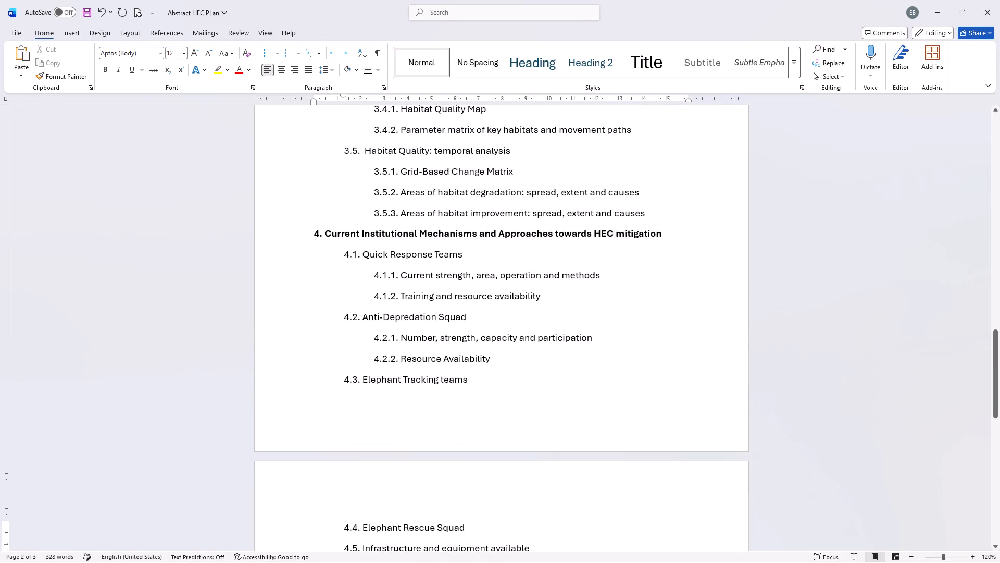
{"action": "scroll", "coordinate": [545, 426], "scroll_direction": "down", "scroll_amount": 1}
{"action": "key", "text": "Return"}
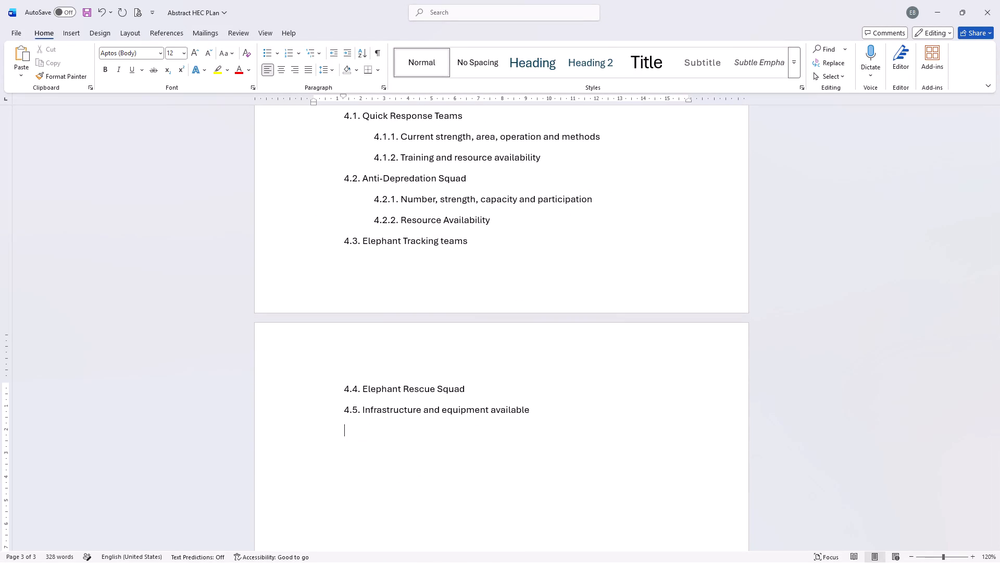
{"action": "type", "text": "4.6."}
{"action": "key", "text": "space"}
{"action": "type", "text": "Awareness"}
{"action": "key", "text": "space"}
{"action": "type", "text": "Progre"}
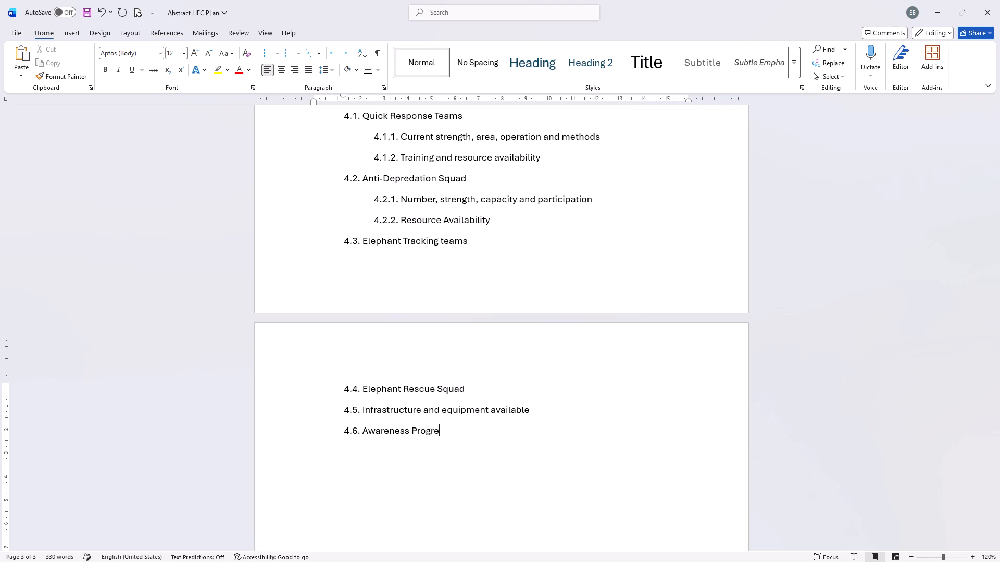
{"action": "key", "text": "BackSpace"}
{"action": "type", "text": "ammes"}
Add the subheading "4.7. Distribution of equipment and provisions" on a new line below subheading 4.6.
{"action": "key", "text": "Return"}
{"action": "type", "text": "4.7"}
{"action": "key", "text": "period"}
{"action": "key", "text": "space"}
{"action": "scroll", "coordinate": [541, 431], "scroll_direction": "up", "scroll_amount": 2}
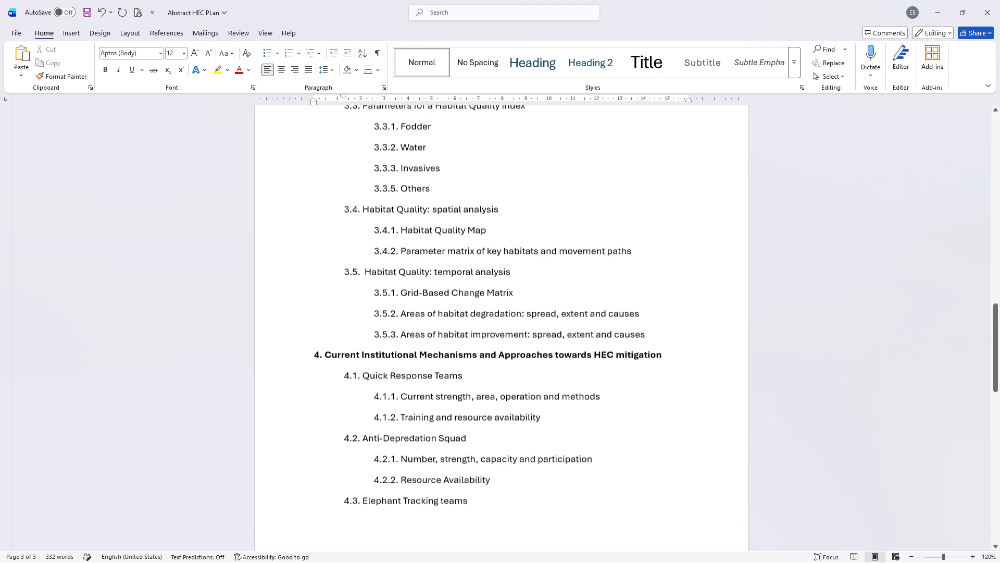
{"action": "scroll", "coordinate": [541, 431], "scroll_direction": "down", "scroll_amount": 2}
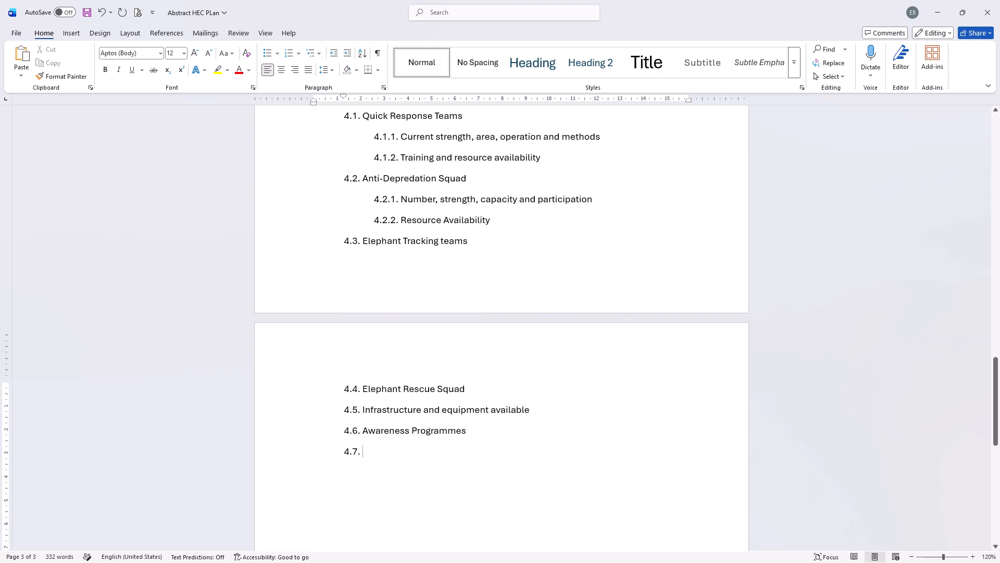
{"action": "type", "text": "Distribution of"}
{"action": "key", "text": "space"}
{"action": "type", "text": "equipmwent"}
{"action": "key", "text": "BackSpace"}
{"action": "key", "text": "BackSpace"}
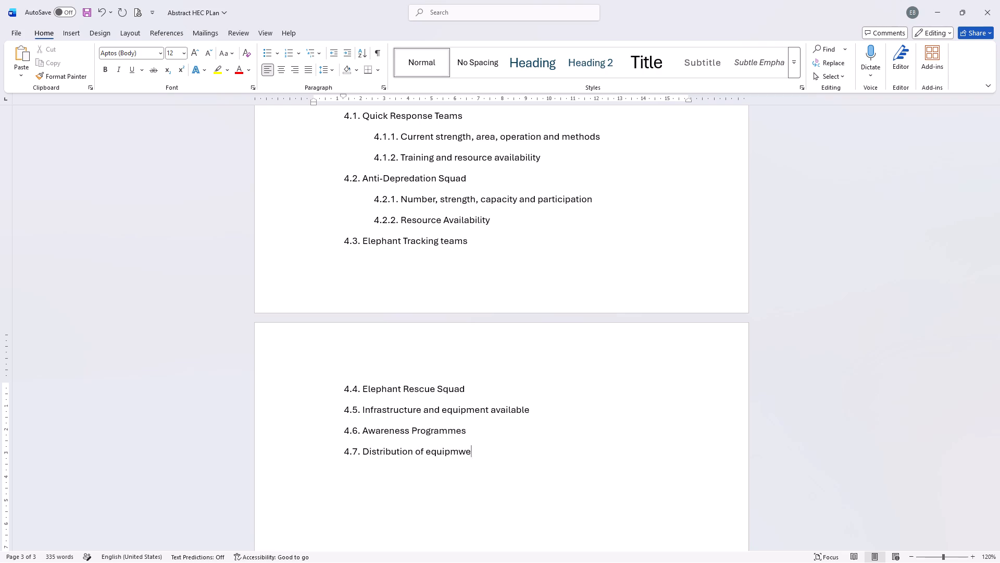
{"action": "key", "text": "BackSpace"}
{"action": "key", "text": "BackSpace"}
{"action": "type", "text": "ent and provisions"}
Start another subheading below 4.7 with only the number "4.8." and a space.
{"action": "key", "text": "Return"}
{"action": "type", "text": "4.78"}
{"action": "key", "text": "BackSpace"}
{"action": "key", "text": "BackSpace"}
{"action": "type", "text": "8."}
{"action": "key", "text": "space"}
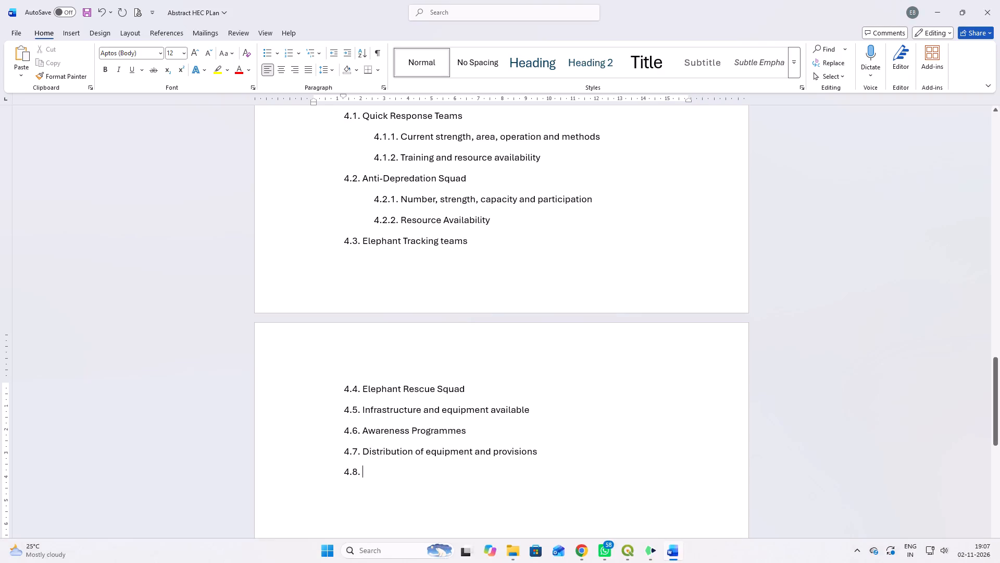
{"action": "scroll", "coordinate": [407, 318], "scroll_direction": "up", "scroll_amount": 2}
{"action": "scroll", "coordinate": [407, 318], "scroll_direction": "down", "scroll_amount": 2}
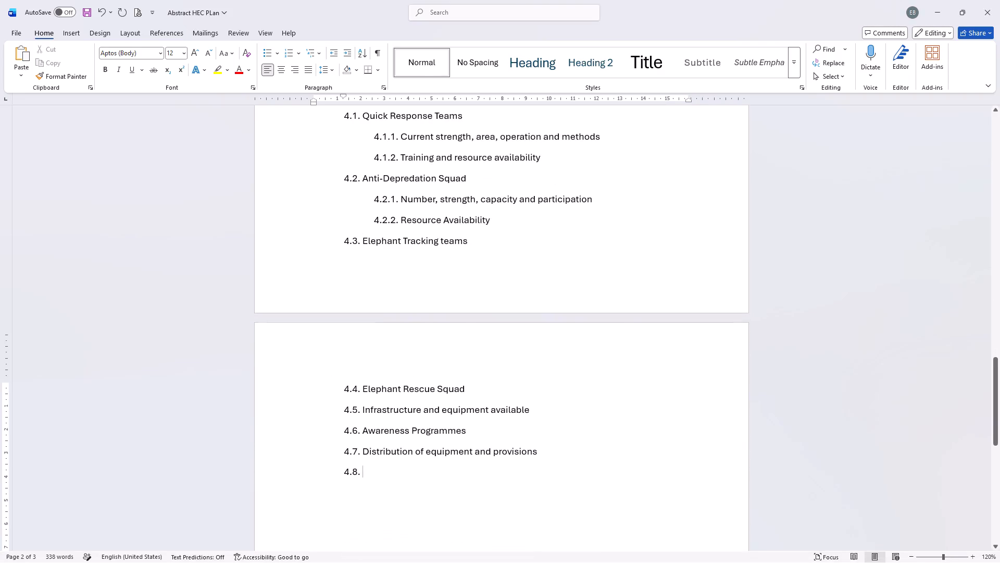
Save the HEC plan document and switch AutoSave on.
{"action": "left_click", "coordinate": [86, 14]}
{"action": "left_click", "coordinate": [69, 12]}
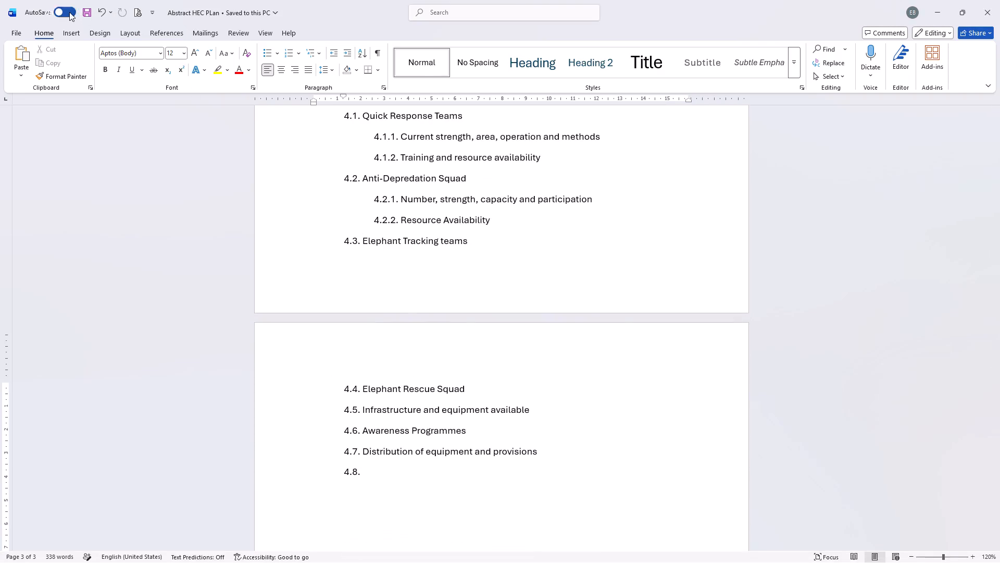
Choose the personal OneDrive as the upload location for the HEC plan document to enable AutoSave.
{"action": "left_click", "coordinate": [501, 234]}
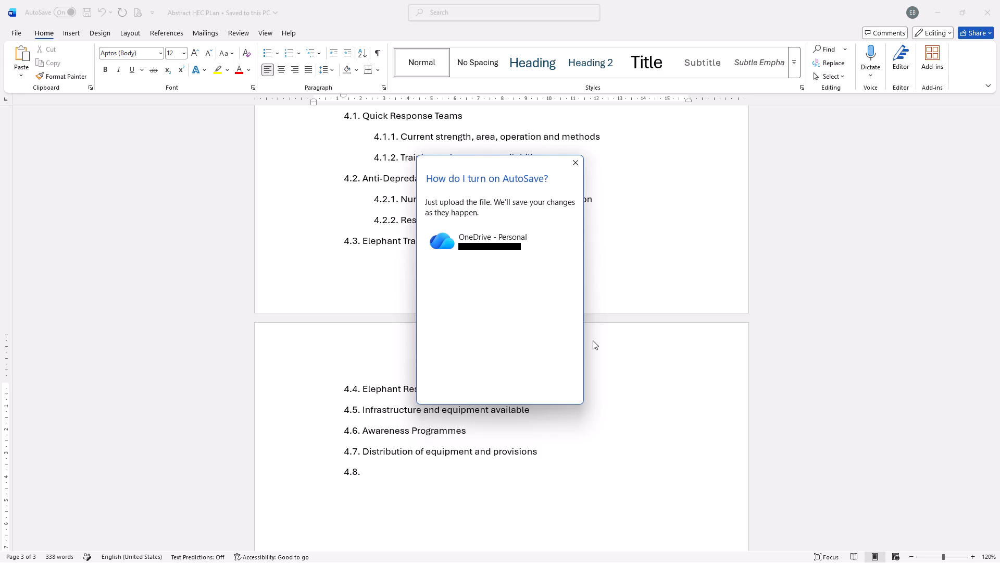
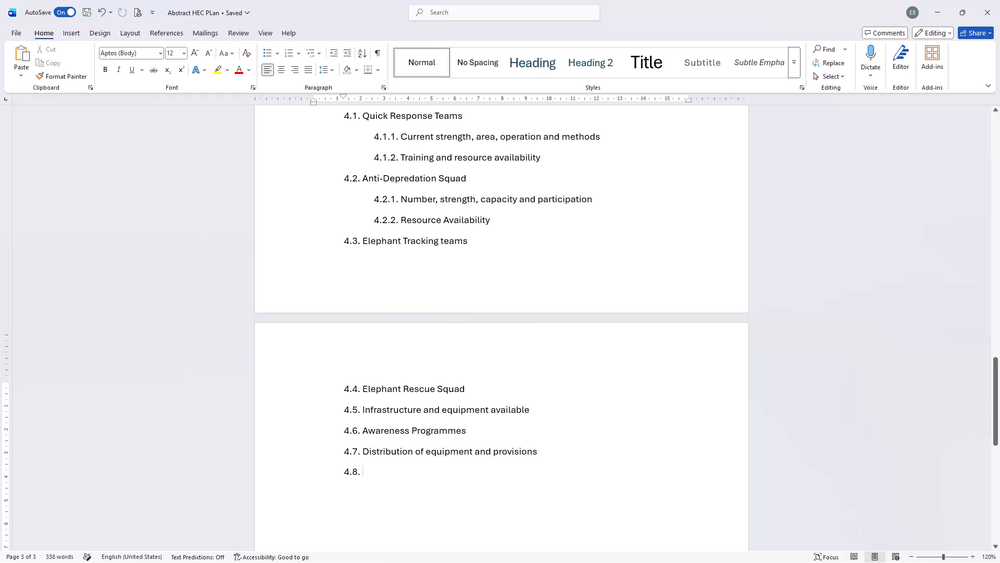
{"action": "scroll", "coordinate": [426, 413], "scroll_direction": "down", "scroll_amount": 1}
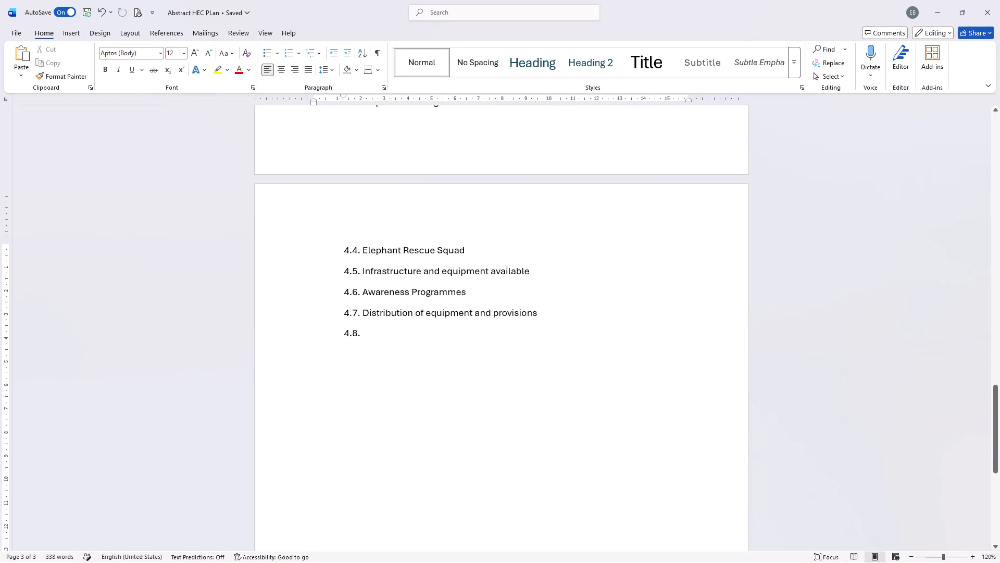
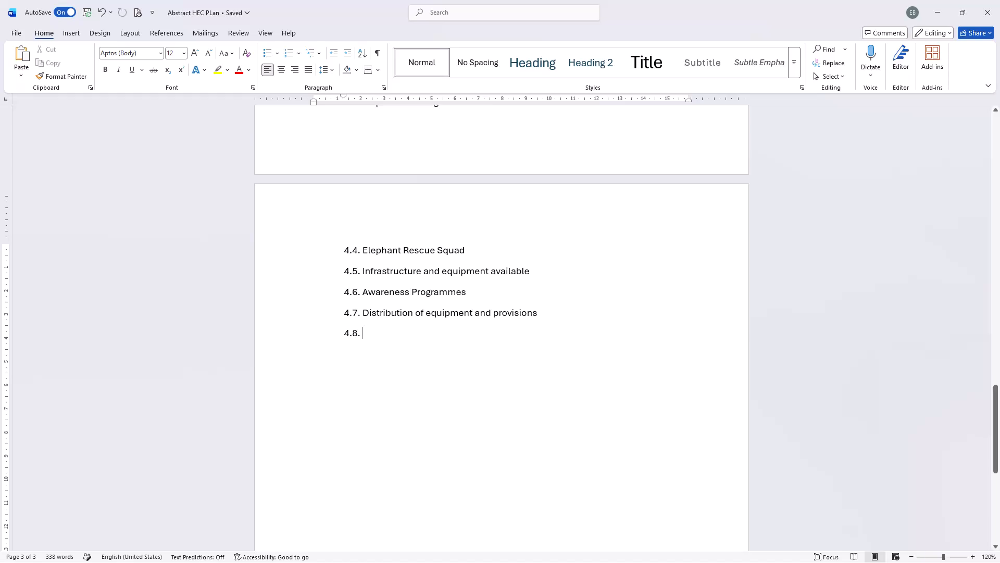
Begin the title of subheading 4.8 with the letters "Diss" after its number.
{"action": "scroll", "coordinate": [425, 403], "scroll_direction": "up", "scroll_amount": 2}
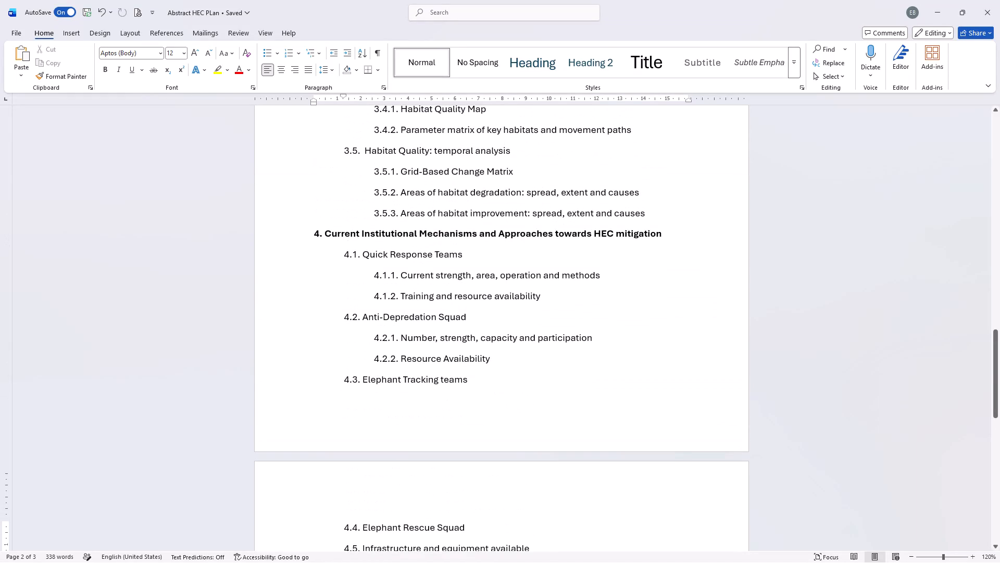
{"action": "scroll", "coordinate": [424, 402], "scroll_direction": "down", "scroll_amount": 1}
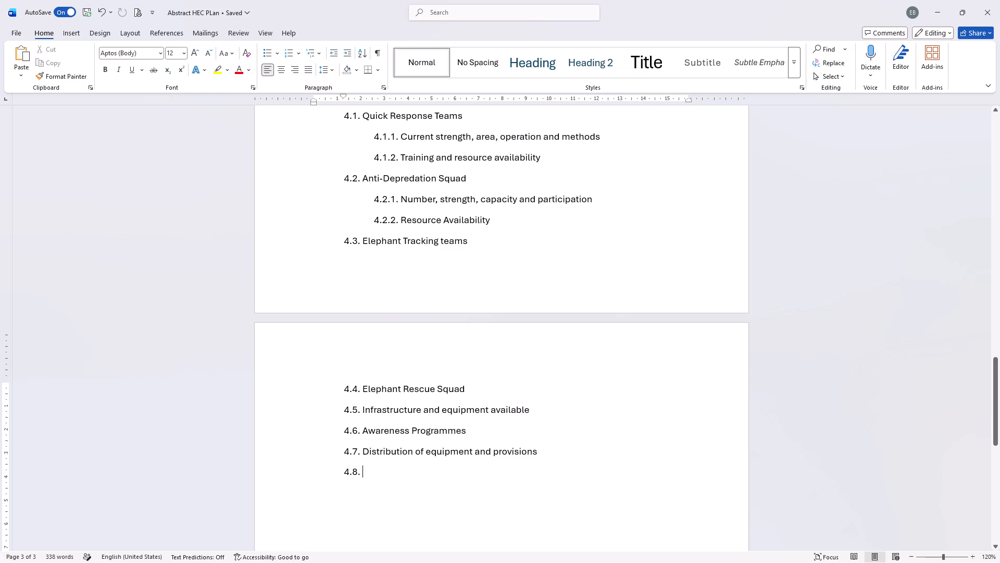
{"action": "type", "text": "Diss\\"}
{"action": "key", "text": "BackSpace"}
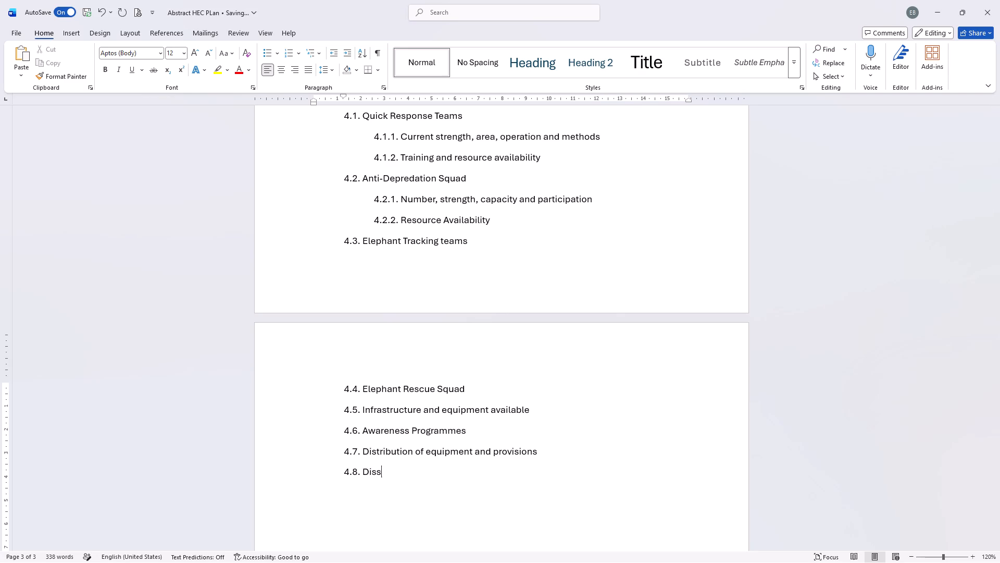
Replace the partial title of subheading 4.8 with "Elephant Tracking and Dissemination of Alerts" and start a new line below it.
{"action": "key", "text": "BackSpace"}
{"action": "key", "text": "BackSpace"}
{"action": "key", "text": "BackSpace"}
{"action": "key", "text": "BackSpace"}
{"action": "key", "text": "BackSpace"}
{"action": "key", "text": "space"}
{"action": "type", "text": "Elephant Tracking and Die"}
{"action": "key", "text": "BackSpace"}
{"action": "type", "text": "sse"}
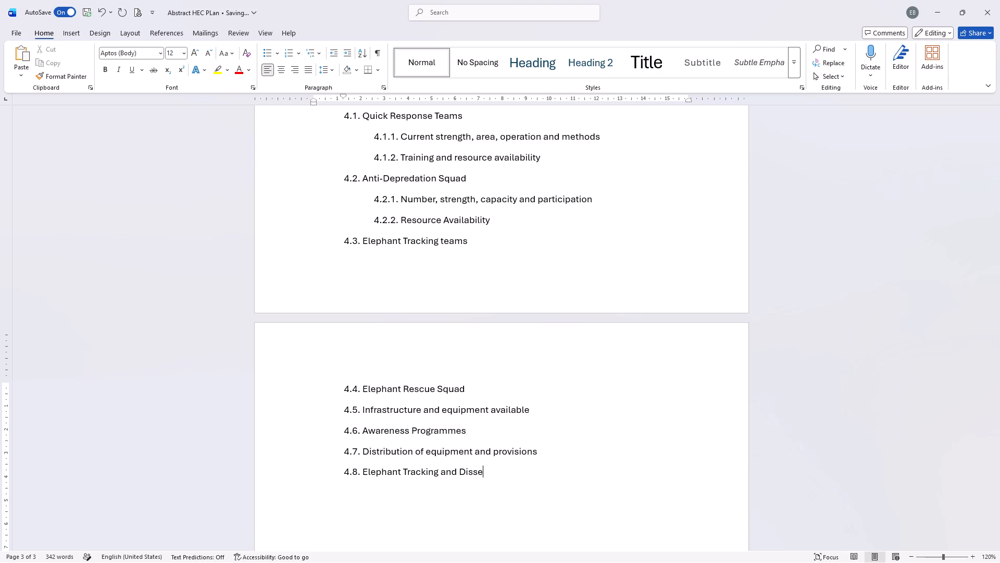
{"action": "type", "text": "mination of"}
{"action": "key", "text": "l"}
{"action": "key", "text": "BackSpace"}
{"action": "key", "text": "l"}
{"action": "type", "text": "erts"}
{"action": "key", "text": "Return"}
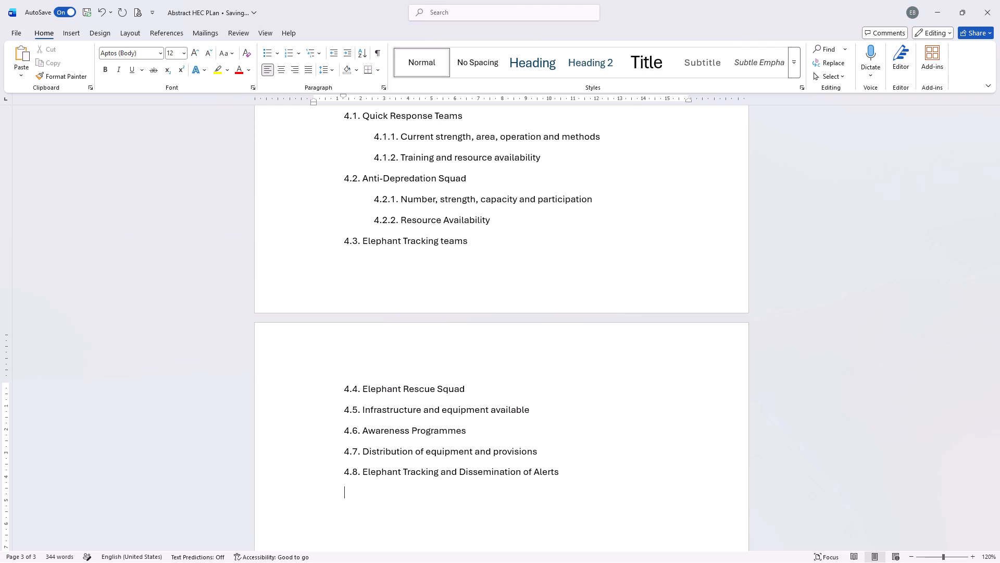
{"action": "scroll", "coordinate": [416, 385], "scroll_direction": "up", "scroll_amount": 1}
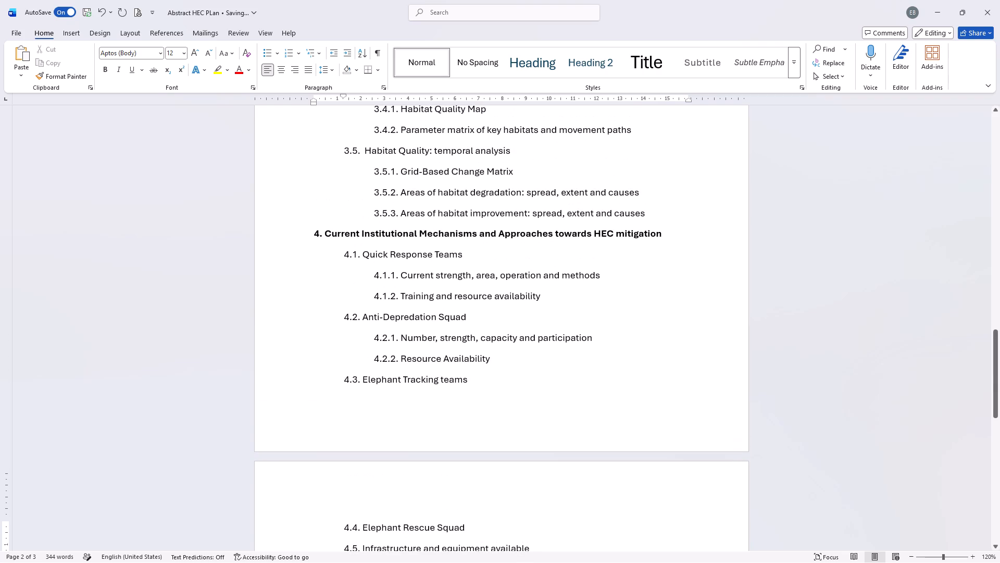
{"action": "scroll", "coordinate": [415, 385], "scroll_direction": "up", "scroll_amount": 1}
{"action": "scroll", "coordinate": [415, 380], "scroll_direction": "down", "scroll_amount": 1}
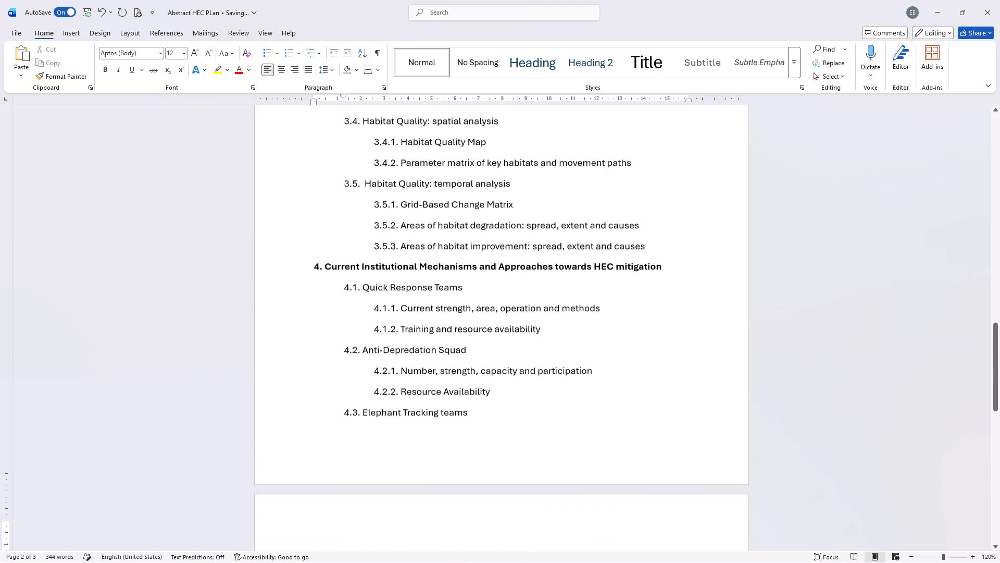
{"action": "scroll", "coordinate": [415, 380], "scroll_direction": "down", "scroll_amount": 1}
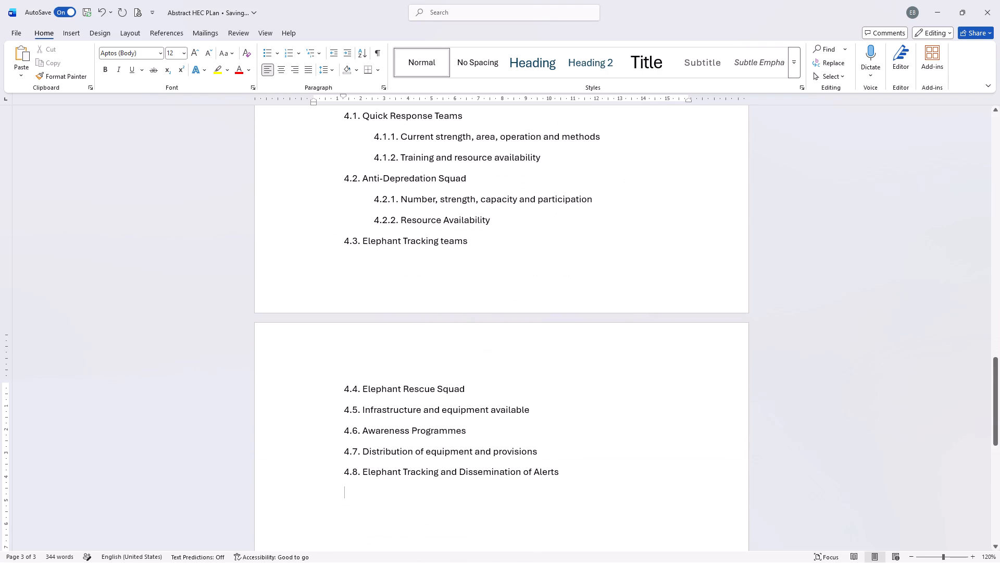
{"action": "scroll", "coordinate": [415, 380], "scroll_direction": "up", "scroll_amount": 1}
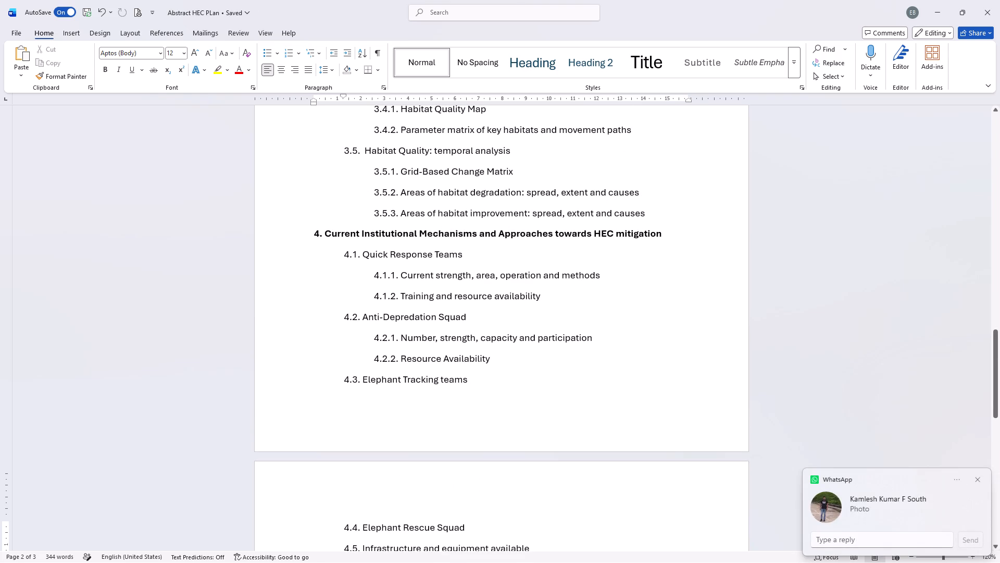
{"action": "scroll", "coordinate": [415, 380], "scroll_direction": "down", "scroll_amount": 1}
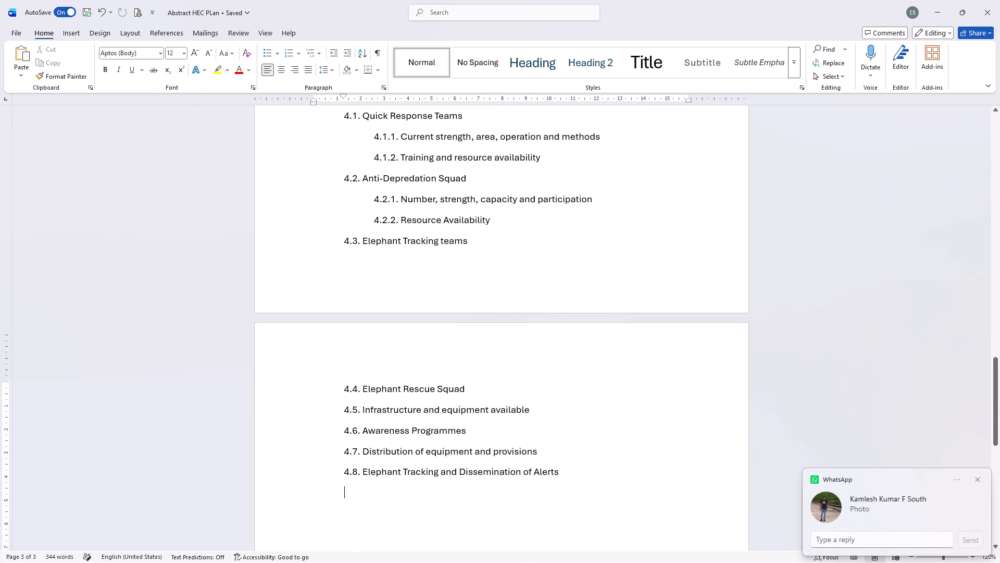
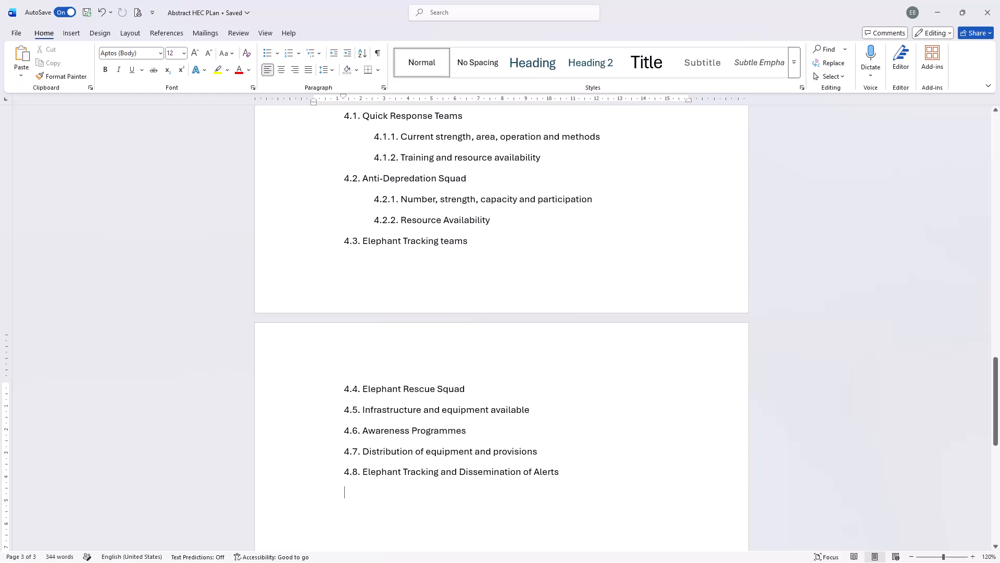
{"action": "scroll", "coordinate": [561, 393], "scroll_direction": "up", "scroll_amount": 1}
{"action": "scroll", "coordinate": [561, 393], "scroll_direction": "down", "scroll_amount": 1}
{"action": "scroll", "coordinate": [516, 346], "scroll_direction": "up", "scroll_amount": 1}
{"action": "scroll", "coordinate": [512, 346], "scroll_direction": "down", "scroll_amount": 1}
Review the outline's existing subheadings in sections 3 and 4.
{"action": "scroll", "coordinate": [509, 345], "scroll_direction": "up", "scroll_amount": 1}
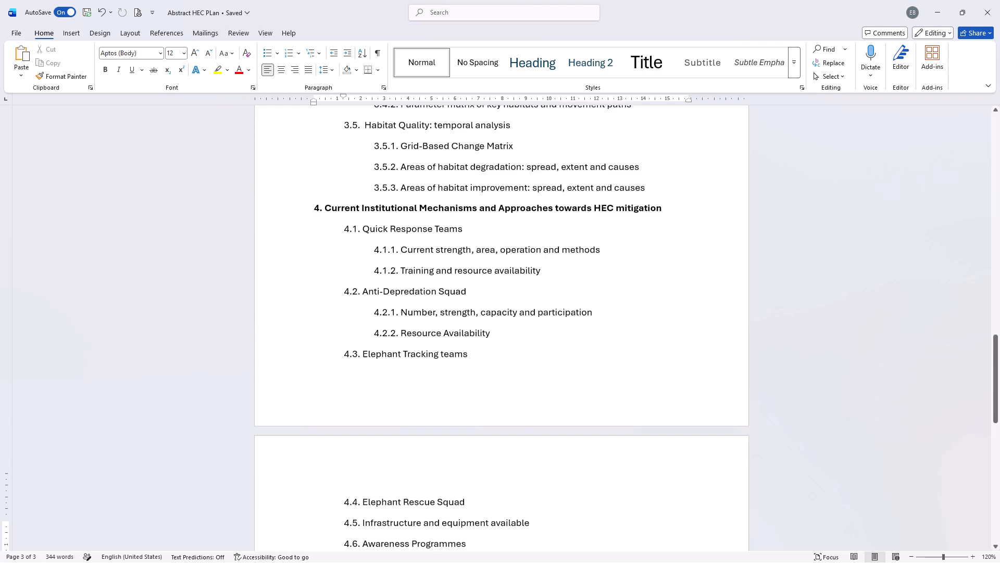
{"action": "scroll", "coordinate": [509, 345], "scroll_direction": "down", "scroll_amount": 1}
{"action": "scroll", "coordinate": [509, 345], "scroll_direction": "up", "scroll_amount": 1}
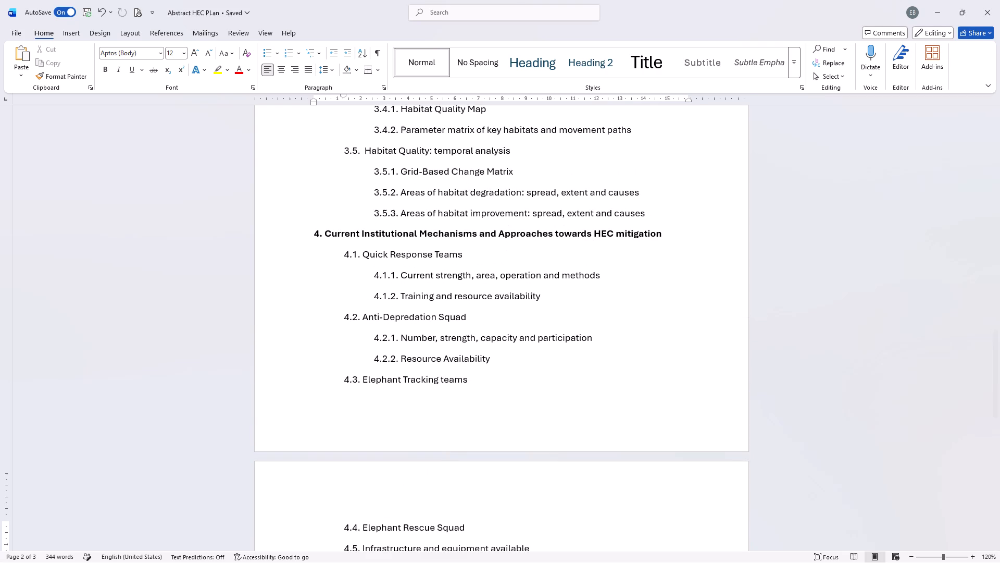
{"action": "scroll", "coordinate": [509, 340], "scroll_direction": "down", "scroll_amount": 1}
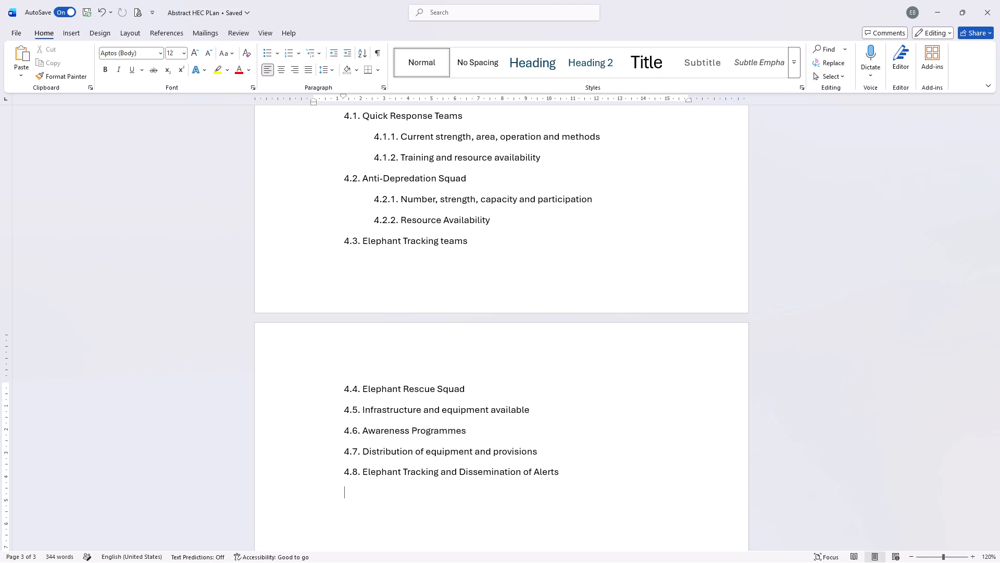
{"action": "scroll", "coordinate": [509, 340], "scroll_direction": "up", "scroll_amount": 2}
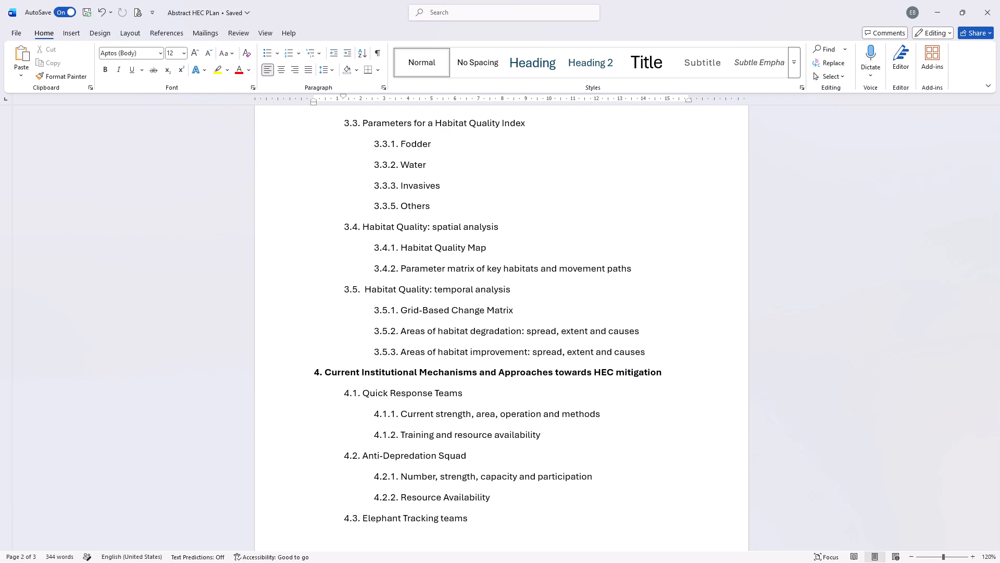
{"action": "scroll", "coordinate": [496, 327], "scroll_direction": "down", "scroll_amount": 2}
{"action": "scroll", "coordinate": [496, 327], "scroll_direction": "up", "scroll_amount": 1}
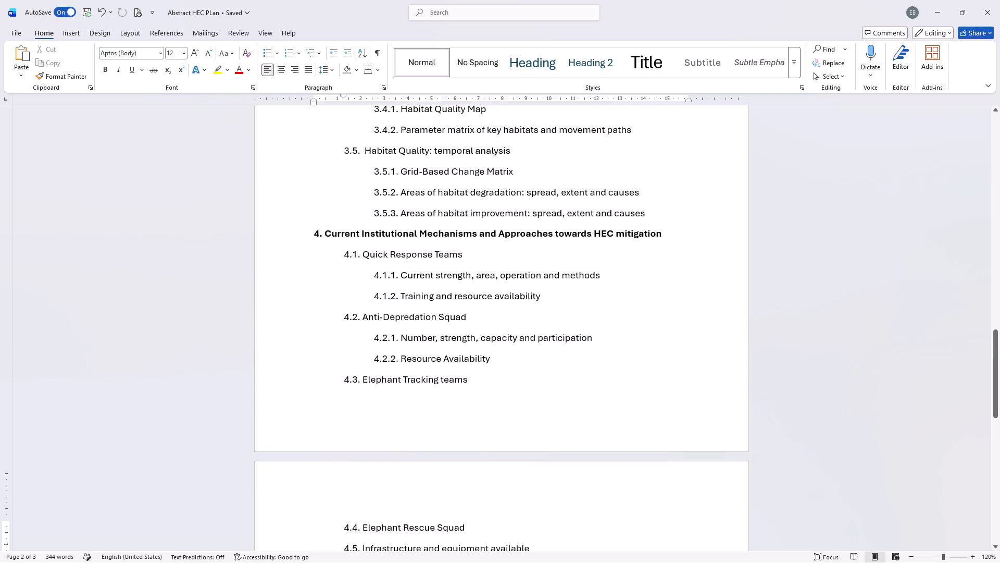
{"action": "scroll", "coordinate": [496, 327], "scroll_direction": "down", "scroll_amount": 1}
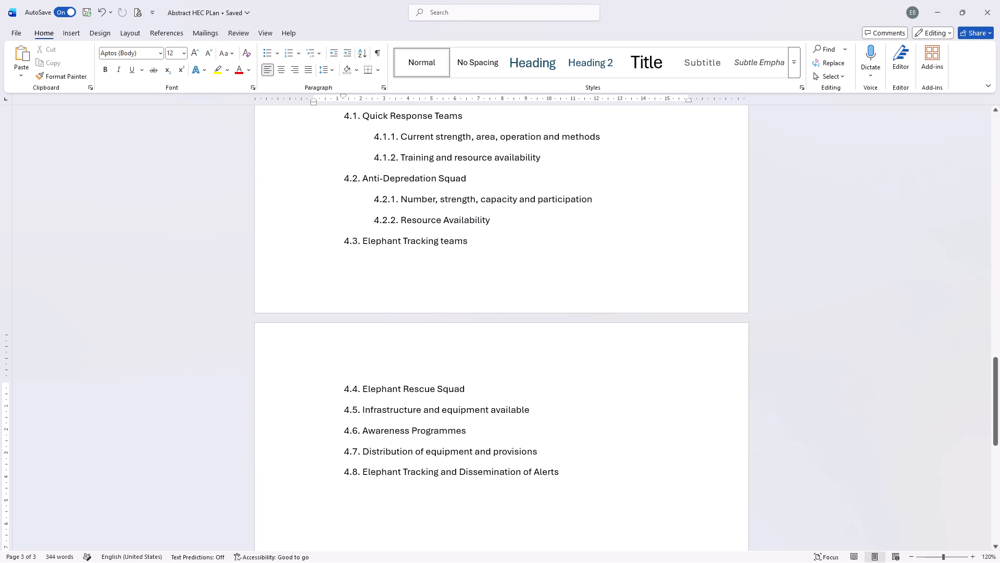
Add the subheading "4.9. Habitat improvement efforts over the past 10 years" on the line below 4.8.
{"action": "type", "text": "4.8"}
{"action": "key", "text": "BackSpace"}
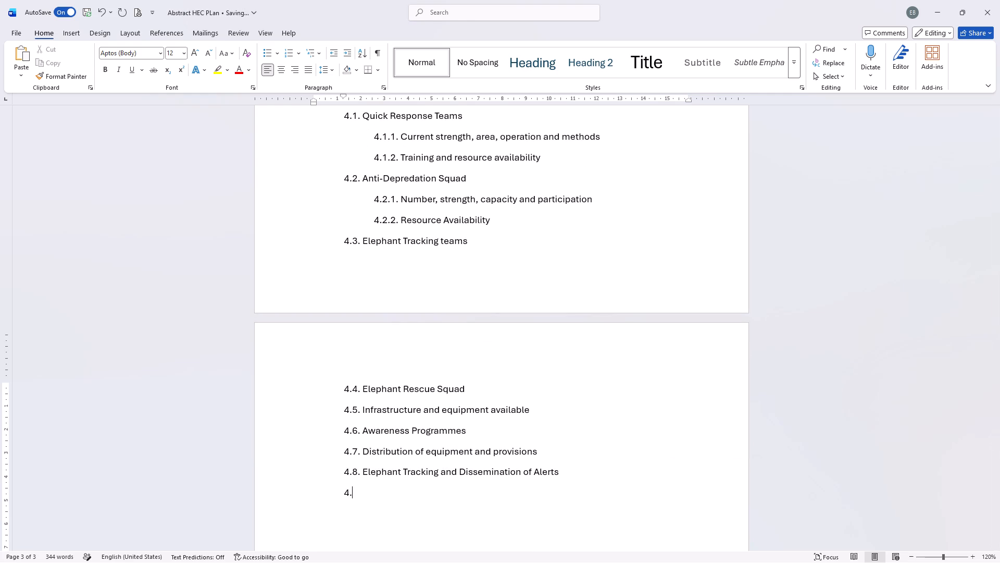
{"action": "type", "text": "9. Habitat"}
{"action": "key", "text": "space"}
{"action": "type", "text": "improvement effo"}
{"action": "type", "text": "ts"}
{"action": "key", "text": "BackSpace"}
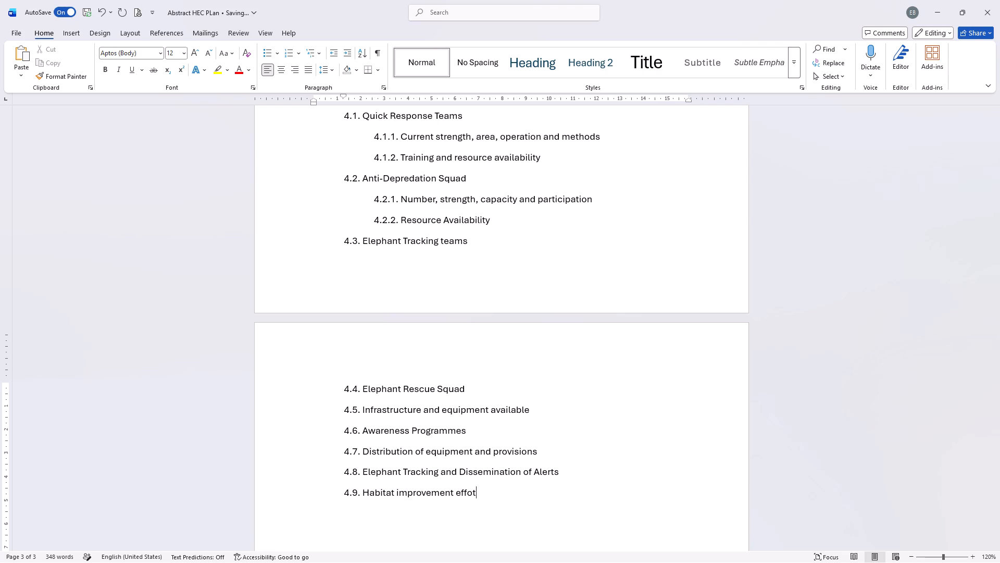
{"action": "key", "text": "BackSpace"}
{"action": "type", "text": "rts"}
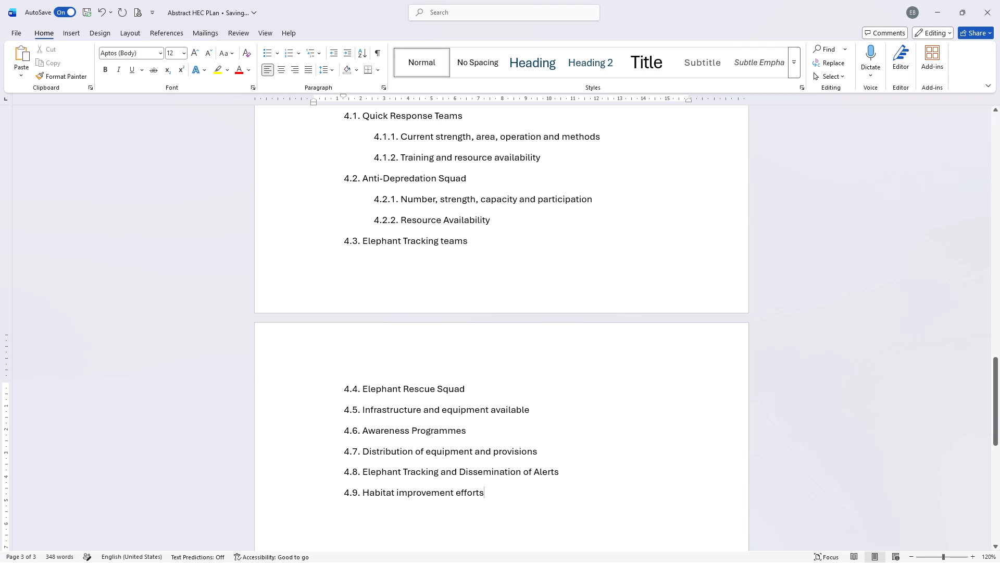
{"action": "key", "text": "space"}
{"action": "type", "text": "over tt"}
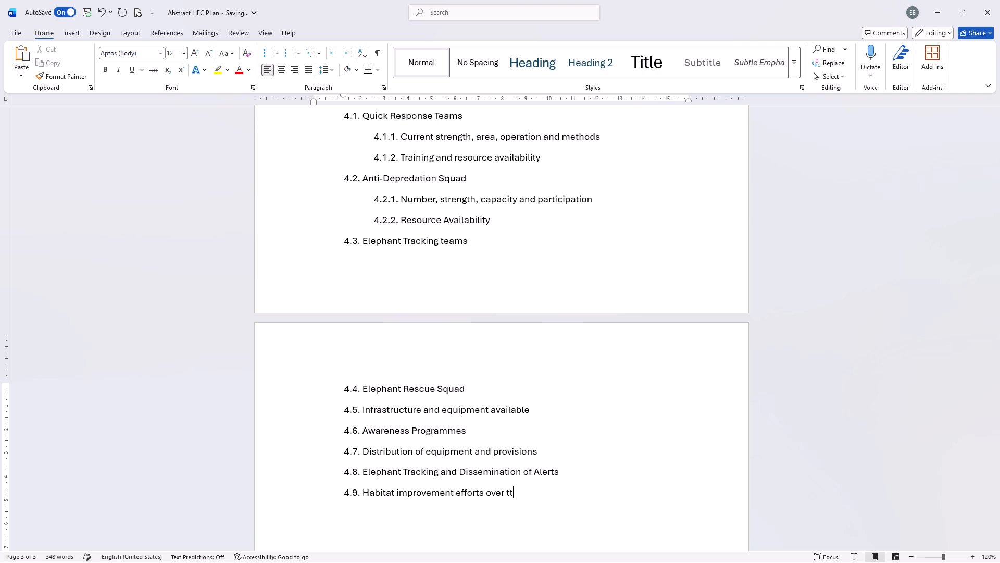
{"action": "key", "text": "BackSpace"}
{"action": "type", "text": "he pas"}
{"action": "type", "text": "t"}
{"action": "key", "text": "space"}
{"action": "type", "text": "10 years"}
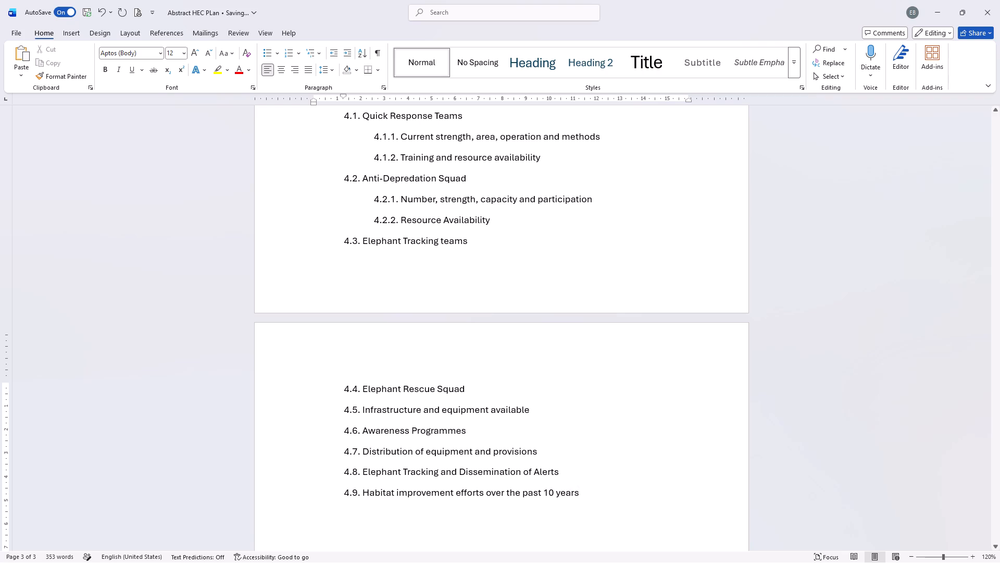
Start a new unindented main heading line below subheading 4.9 with the number "5.".
{"action": "scroll", "coordinate": [438, 397], "scroll_direction": "up", "scroll_amount": 1}
{"action": "scroll", "coordinate": [438, 397], "scroll_direction": "down", "scroll_amount": 2}
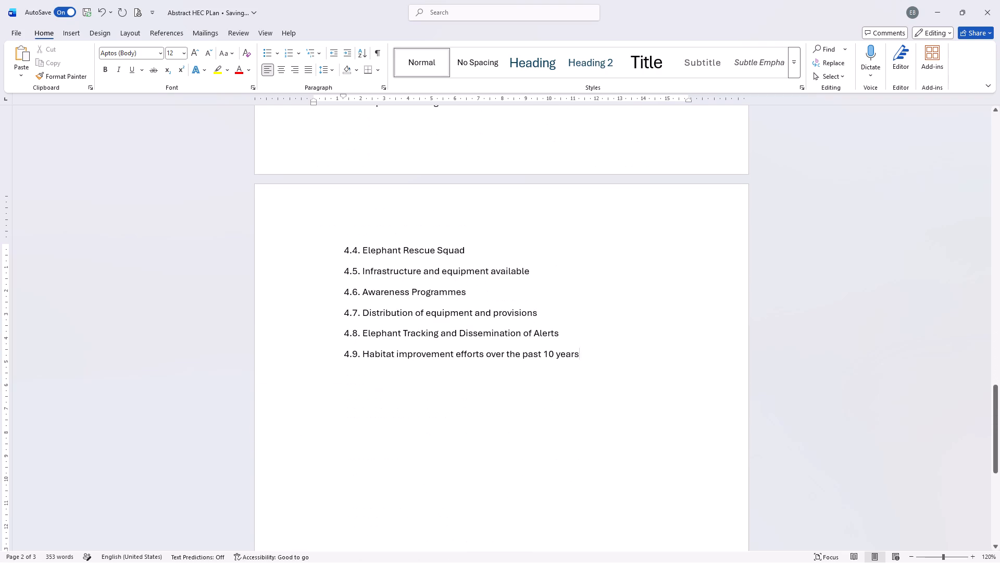
{"action": "key", "text": "Return"}
{"action": "key", "text": "BackSpace"}
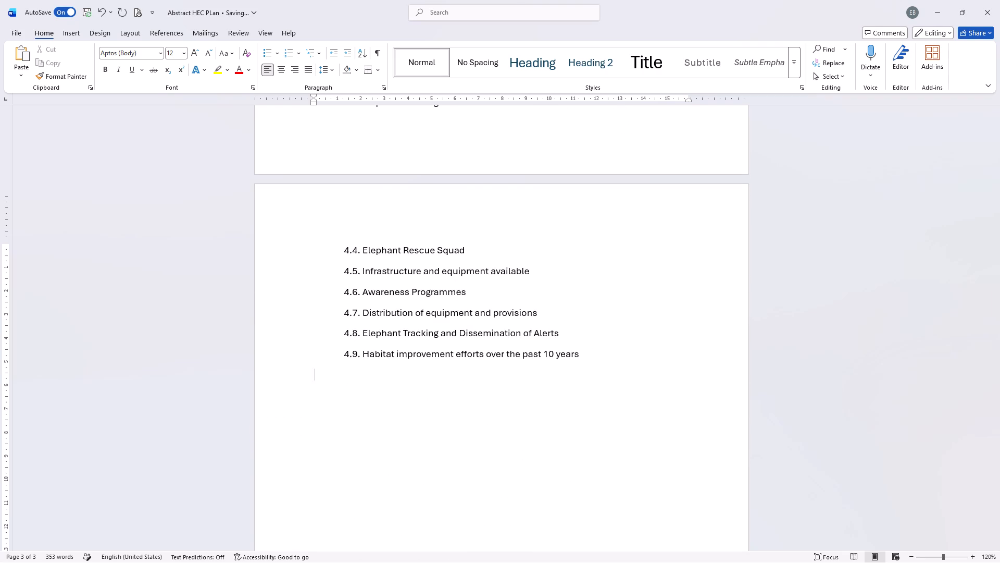
{"action": "scroll", "coordinate": [438, 397], "scroll_direction": "up", "scroll_amount": 4}
{"action": "scroll", "coordinate": [438, 397], "scroll_direction": "down", "scroll_amount": 3}
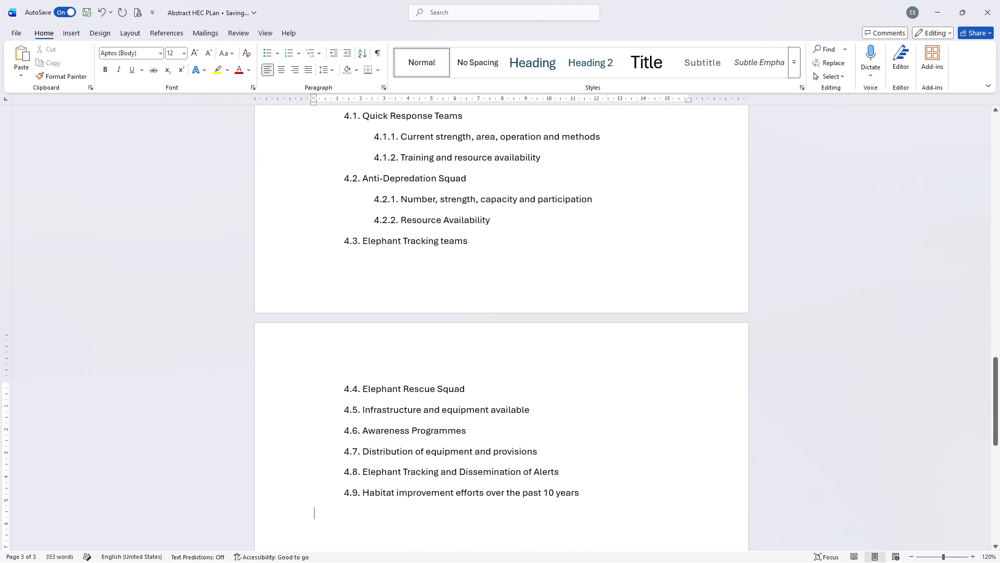
{"action": "type", "text": "5."}
{"action": "key", "text": "space"}
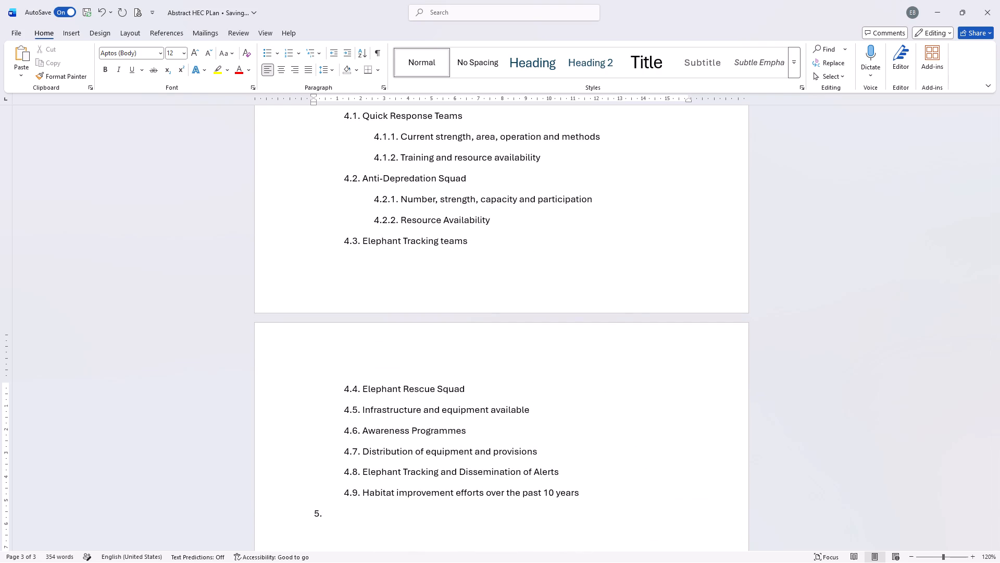
Review the whole outline, from the document title and section 1 through the end of section 4.
{"action": "scroll", "coordinate": [438, 397], "scroll_direction": "up", "scroll_amount": 6}
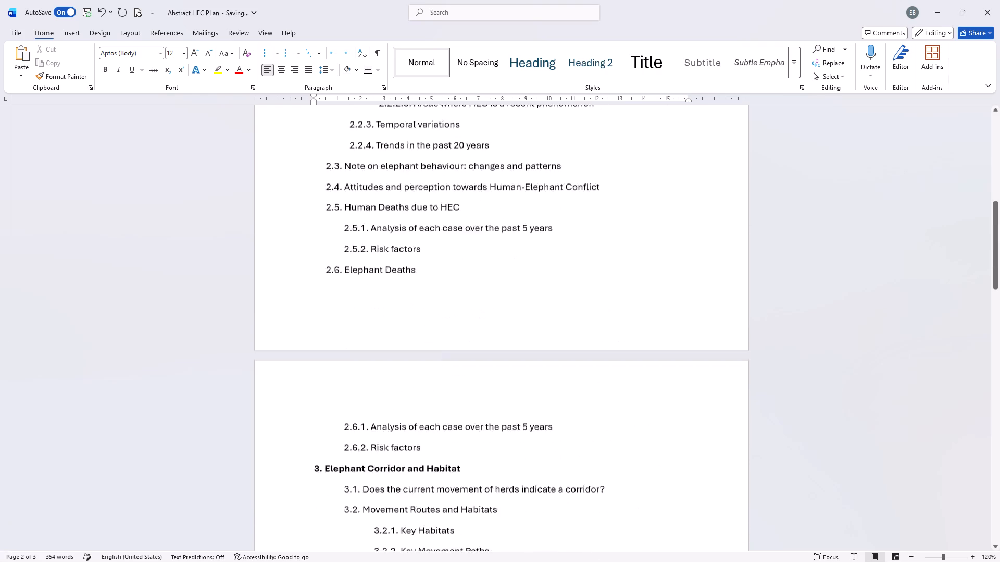
{"action": "scroll", "coordinate": [424, 352], "scroll_direction": "up", "scroll_amount": 3}
{"action": "scroll", "coordinate": [424, 352], "scroll_direction": "down", "scroll_amount": 6}
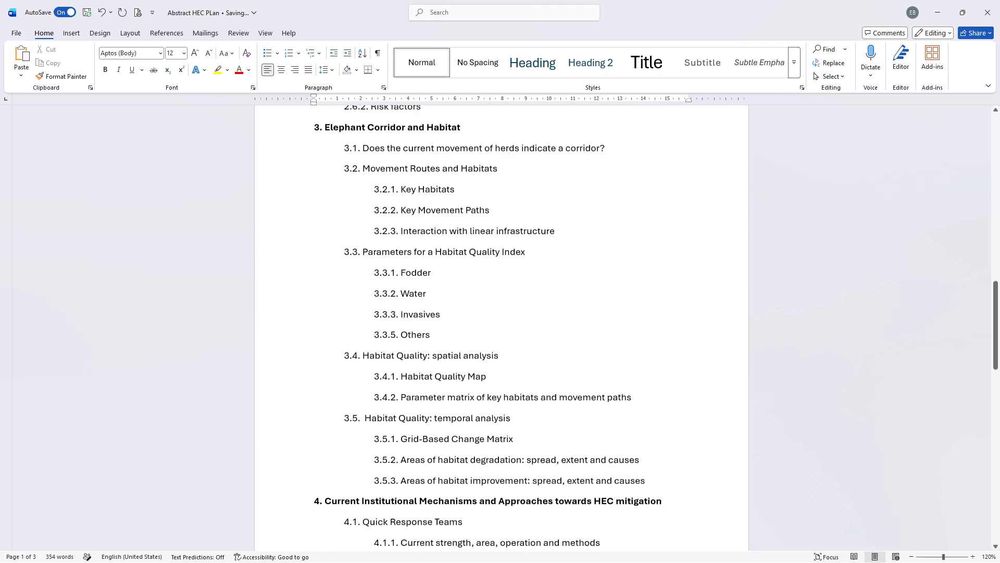
{"action": "scroll", "coordinate": [424, 352], "scroll_direction": "down", "scroll_amount": 3}
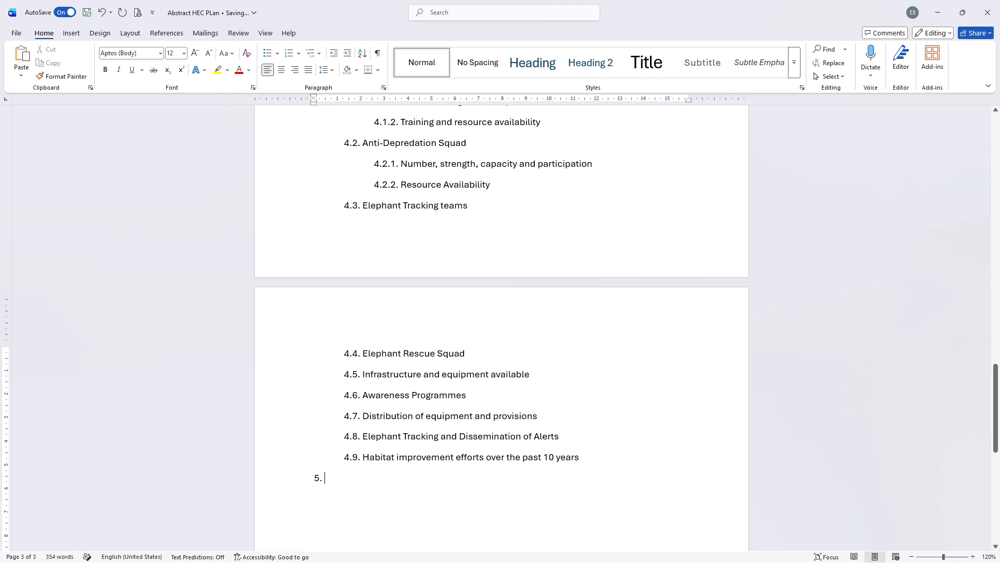
{"action": "scroll", "coordinate": [424, 352], "scroll_direction": "up", "scroll_amount": 1}
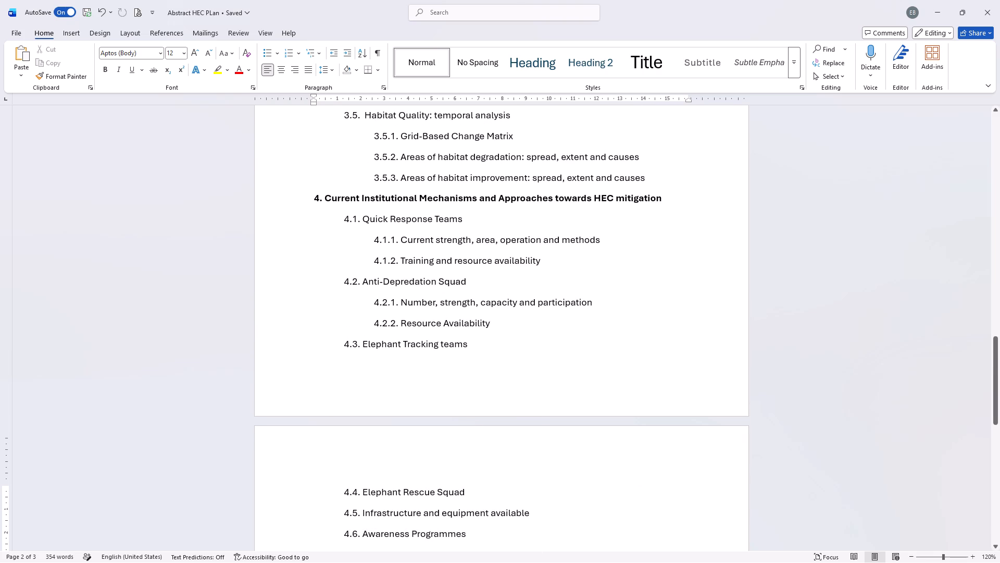
{"action": "scroll", "coordinate": [446, 331], "scroll_direction": "up", "scroll_amount": 9}
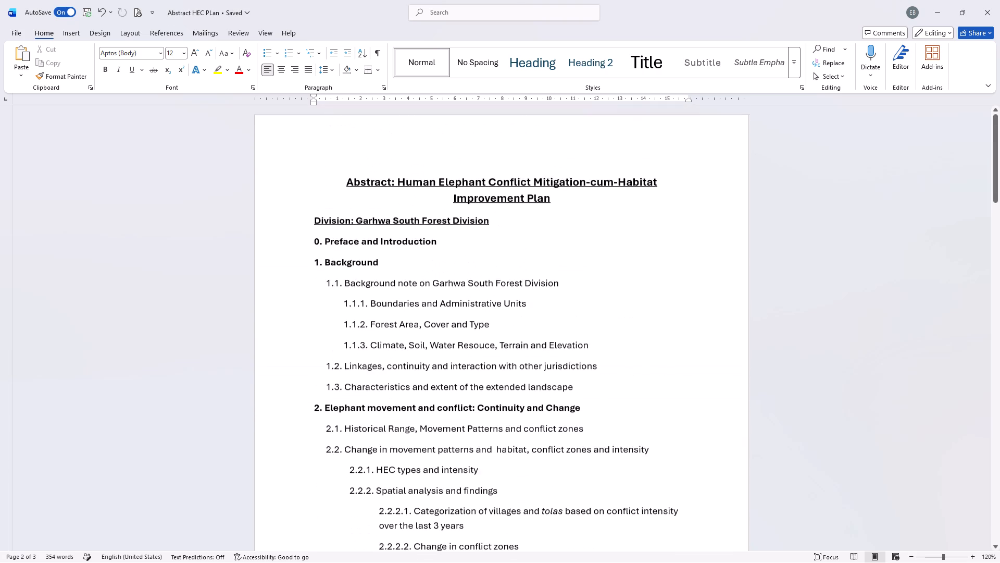
{"action": "scroll", "coordinate": [453, 344], "scroll_direction": "down", "scroll_amount": 9}
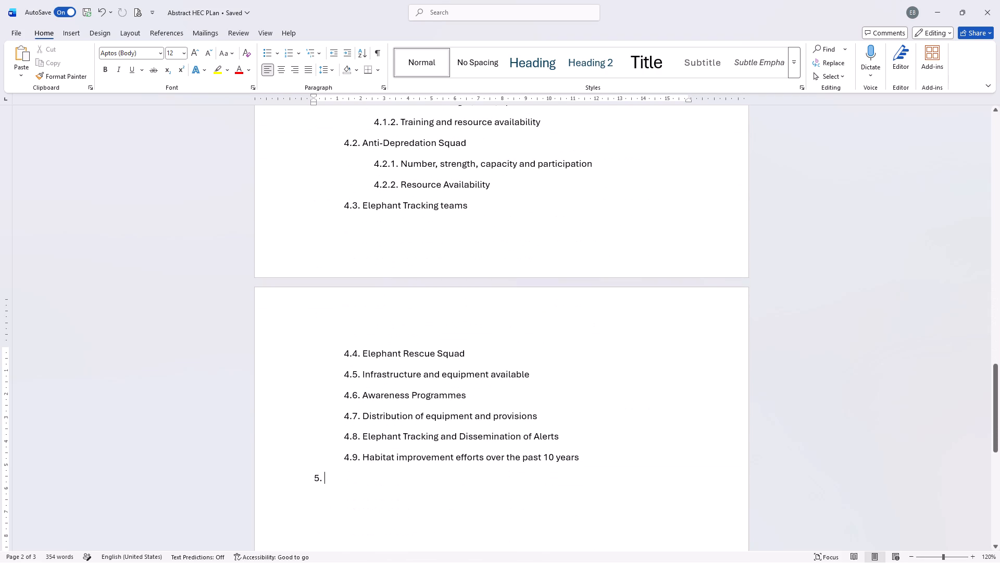
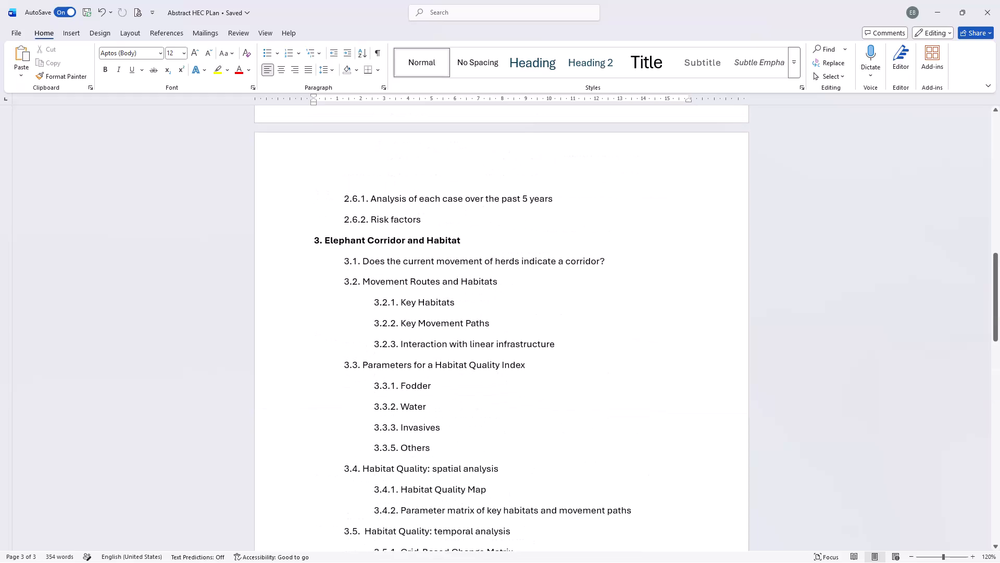
Add the subheading "3.2.3. Important waterbodies" on a new line below 3.2.2 Key Movement Paths.
{"action": "scroll", "coordinate": [454, 351], "scroll_direction": "up", "scroll_amount": 4}
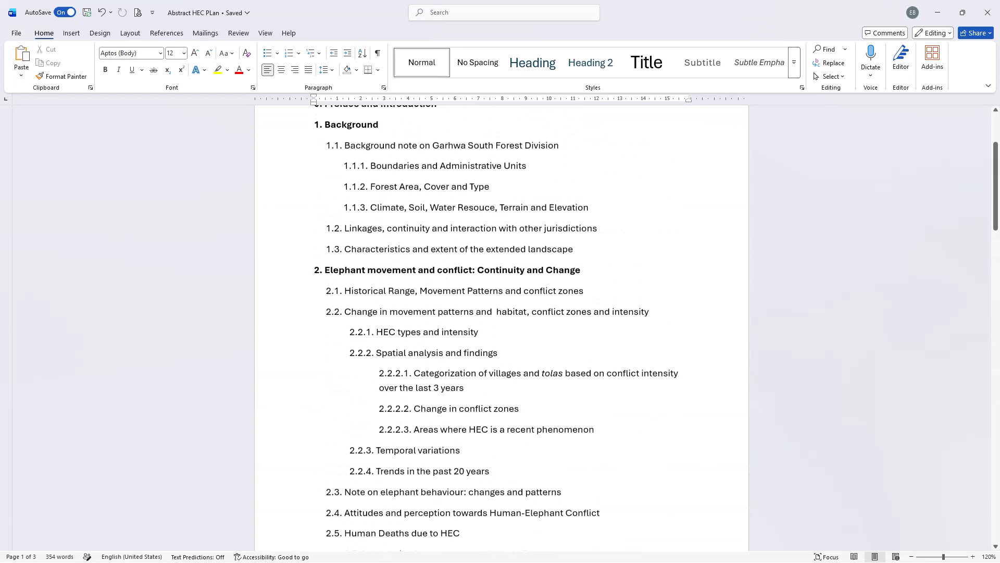
{"action": "scroll", "coordinate": [454, 351], "scroll_direction": "down", "scroll_amount": 5}
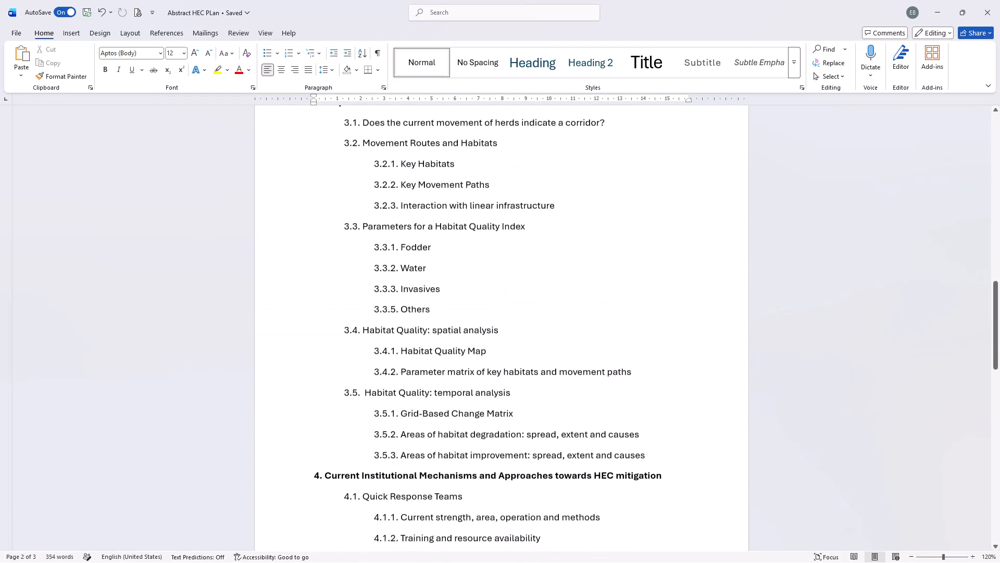
{"action": "left_click", "coordinate": [526, 188]}
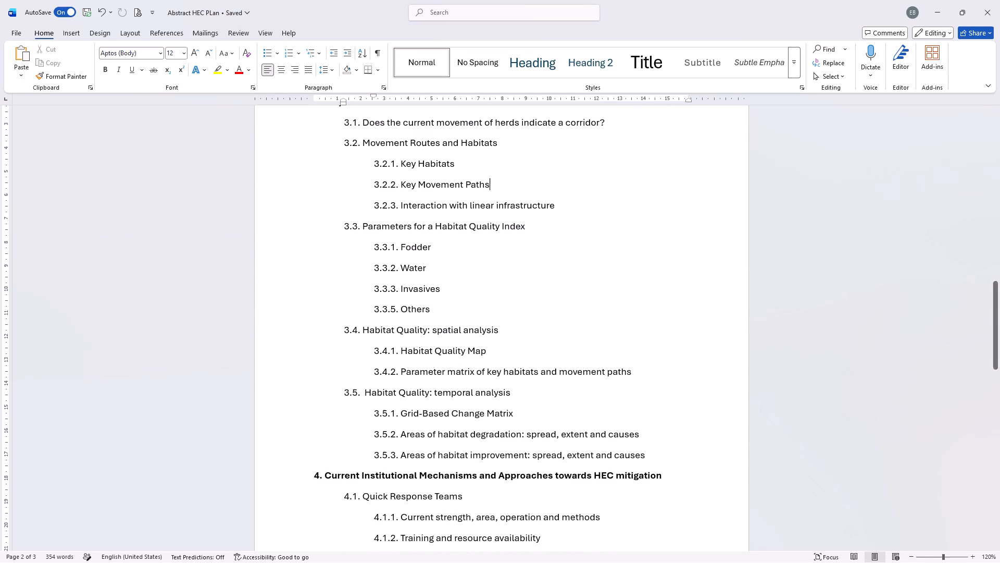
{"action": "key", "text": "Return"}
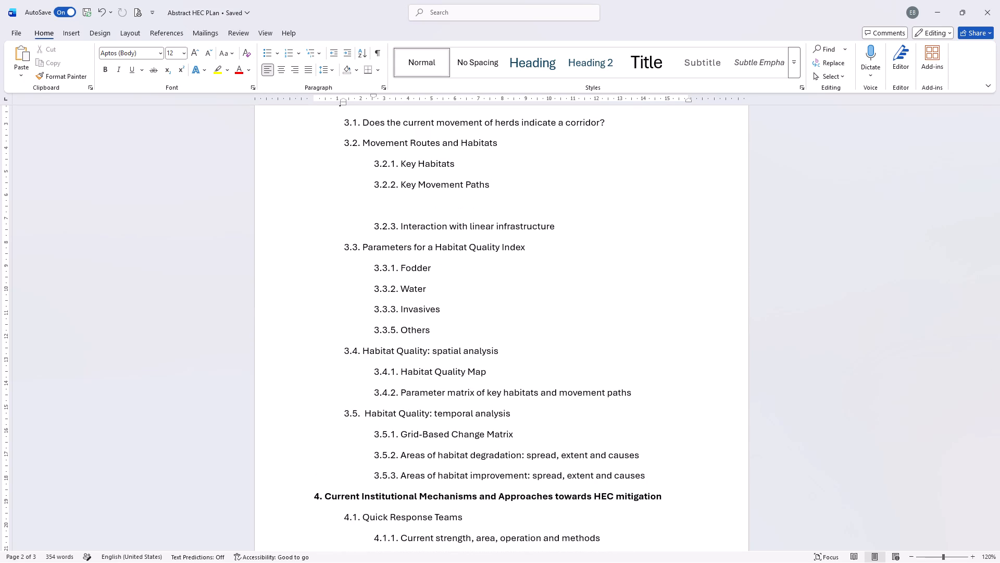
{"action": "type", "text": "3."}
{"action": "key", "text": "2"}
{"action": "key", "text": "period"}
{"action": "type", "text": "3."}
{"action": "key", "text": "space"}
{"action": "type", "text": "Imp[o"}
{"action": "key", "text": "BackSpace"}
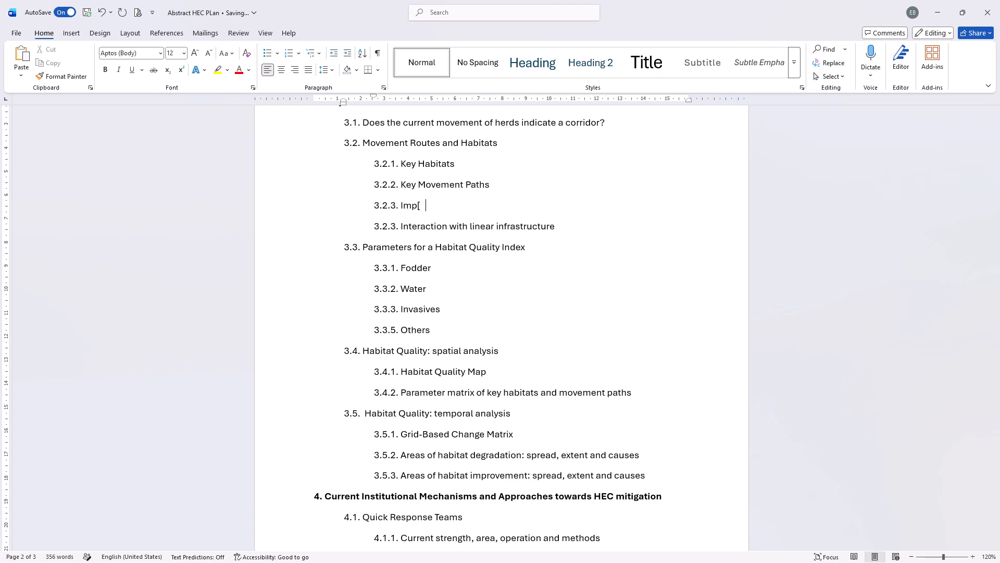
{"action": "key", "text": "BackSpace"}
{"action": "type", "text": "ortant waterbodies"}
Renumber the subheading "Interaction with linear infrastructure" as 3.2.4.
{"action": "left_click", "coordinate": [385, 233]}
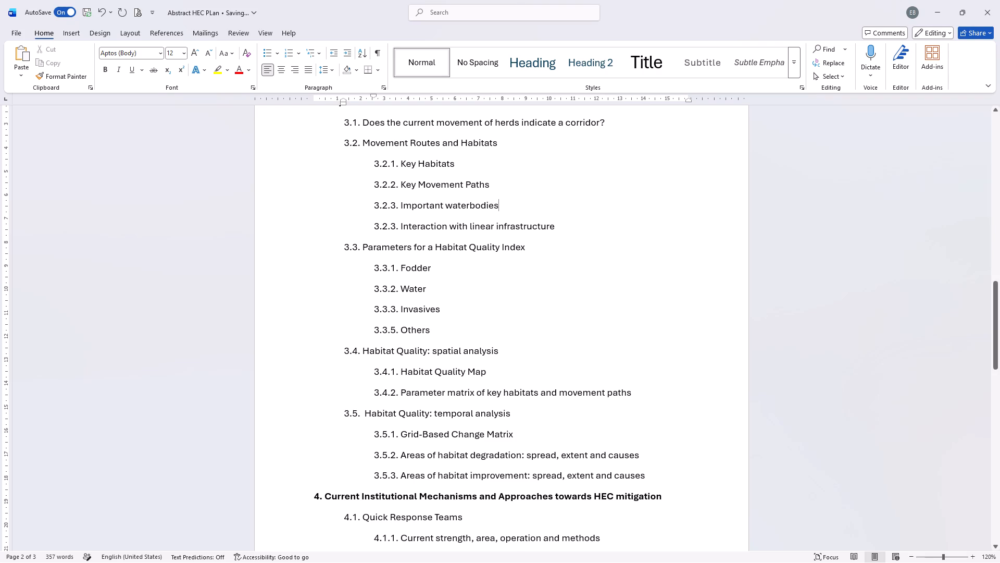
{"action": "left_click", "coordinate": [394, 228]}
{"action": "key", "text": "BackSpace"}
{"action": "key", "text": "4"}
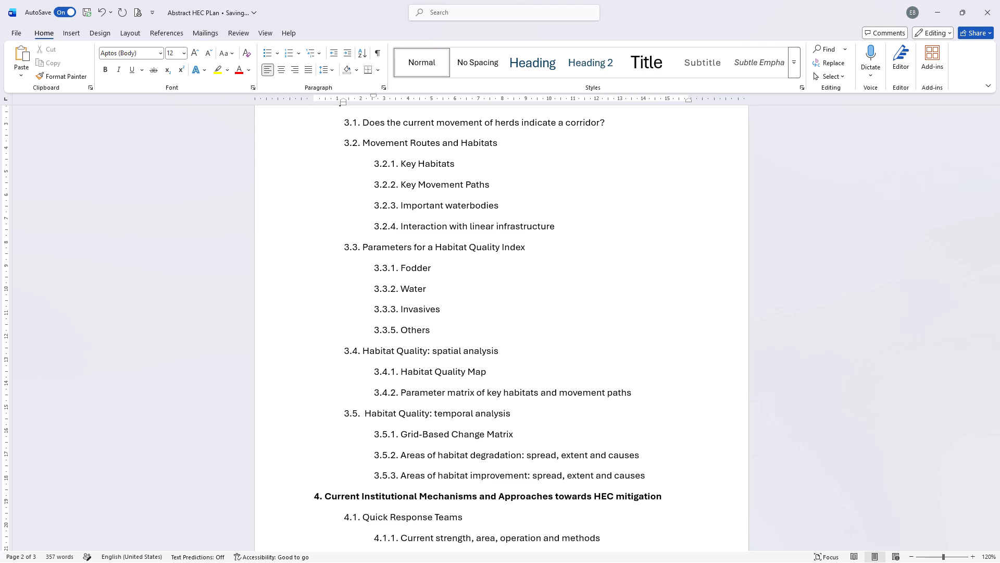
Complete the main section 5 heading with the title "Landscape Zonation".
{"action": "scroll", "coordinate": [394, 228], "scroll_direction": "down", "scroll_amount": 2}
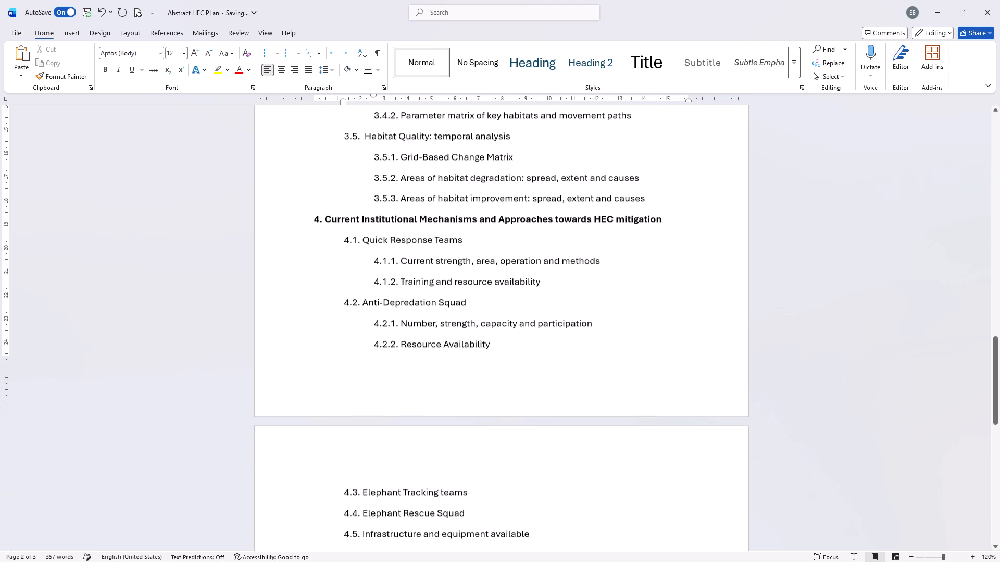
{"action": "scroll", "coordinate": [394, 228], "scroll_direction": "down", "scroll_amount": 2}
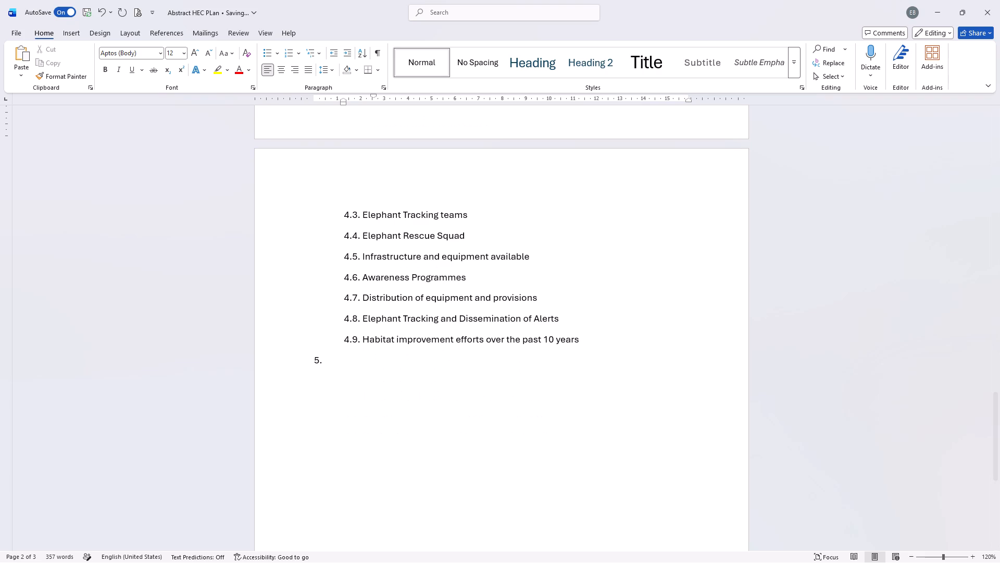
{"action": "scroll", "coordinate": [334, 319], "scroll_direction": "up", "scroll_amount": 2}
{"action": "scroll", "coordinate": [334, 319], "scroll_direction": "down", "scroll_amount": 2}
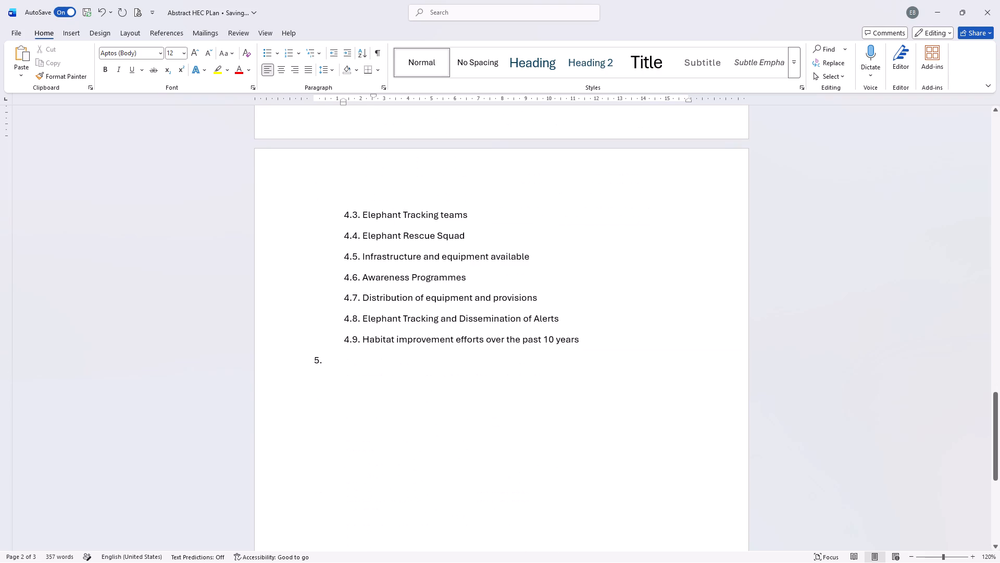
{"action": "left_click", "coordinate": [333, 359]}
{"action": "type", "text": "Lan"}
{"action": "key", "text": "d"}
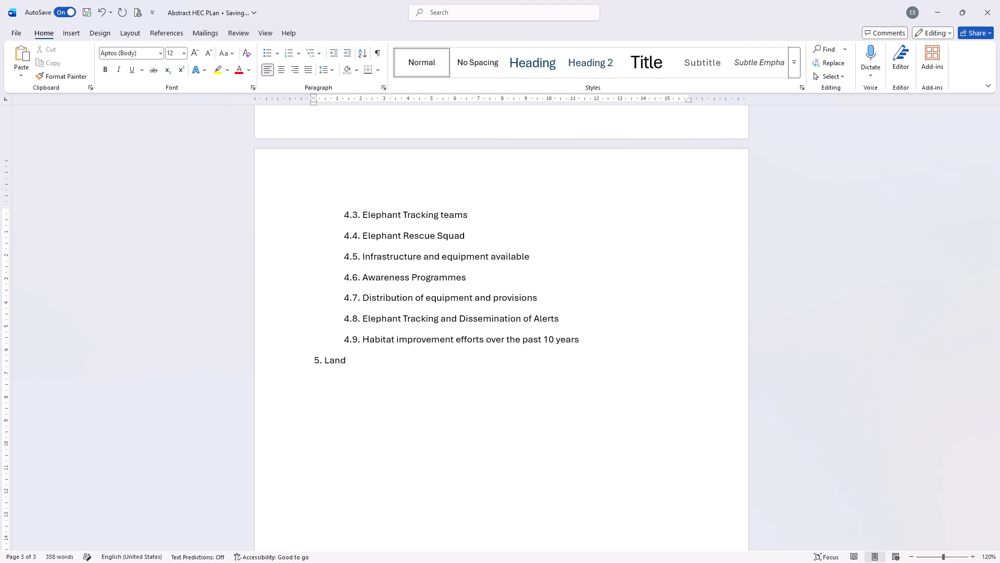
{"action": "type", "text": "scape"}
{"action": "key", "text": "space"}
{"action": "type", "text": "Zonation"}
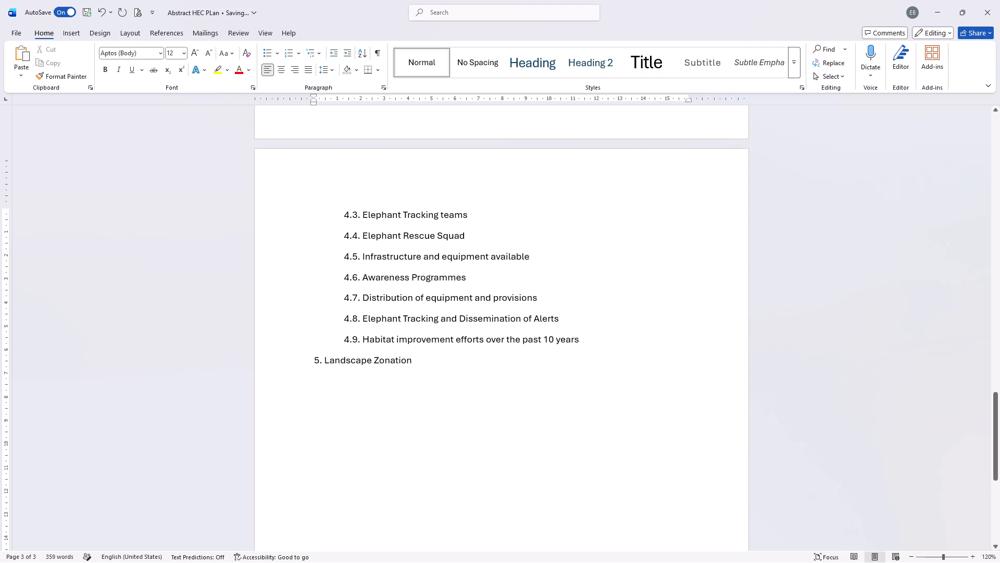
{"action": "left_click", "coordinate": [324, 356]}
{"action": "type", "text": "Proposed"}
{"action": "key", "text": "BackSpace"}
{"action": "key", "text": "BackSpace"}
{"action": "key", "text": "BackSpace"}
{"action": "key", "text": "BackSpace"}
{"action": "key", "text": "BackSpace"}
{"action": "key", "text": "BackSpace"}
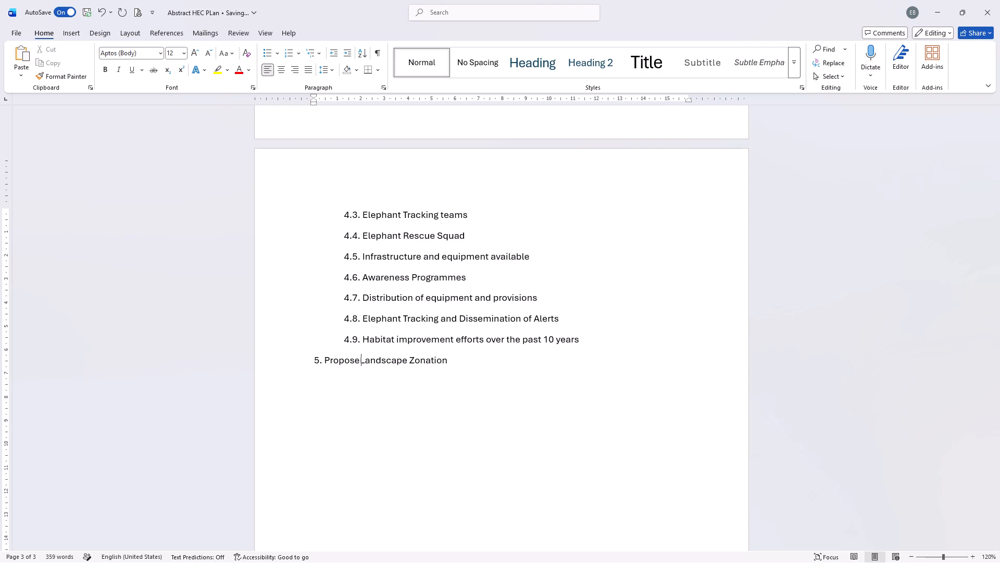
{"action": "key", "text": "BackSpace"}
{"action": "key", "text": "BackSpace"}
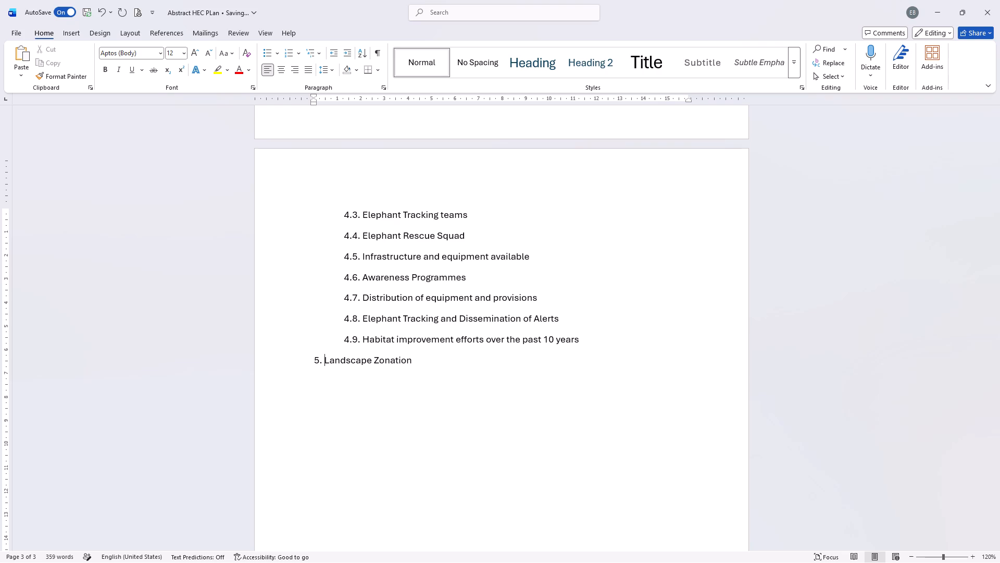
Make the whole heading "5. Landscape Zonation" bold.
{"action": "left_click_drag", "start_coordinate": [434, 357], "coordinate": [309, 362]}
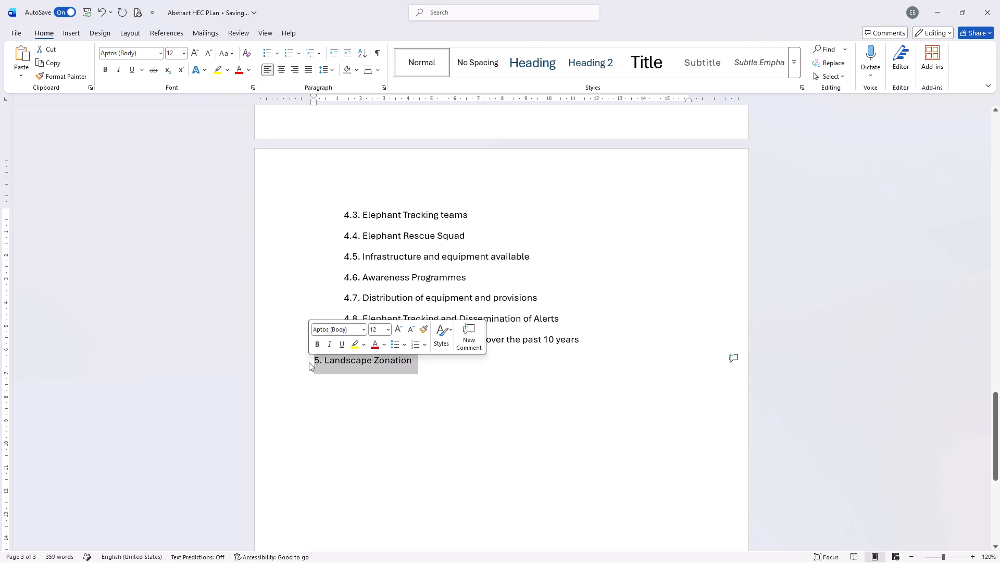
{"action": "key", "text": "ctrl+b"}
{"action": "left_click", "coordinate": [328, 376]}
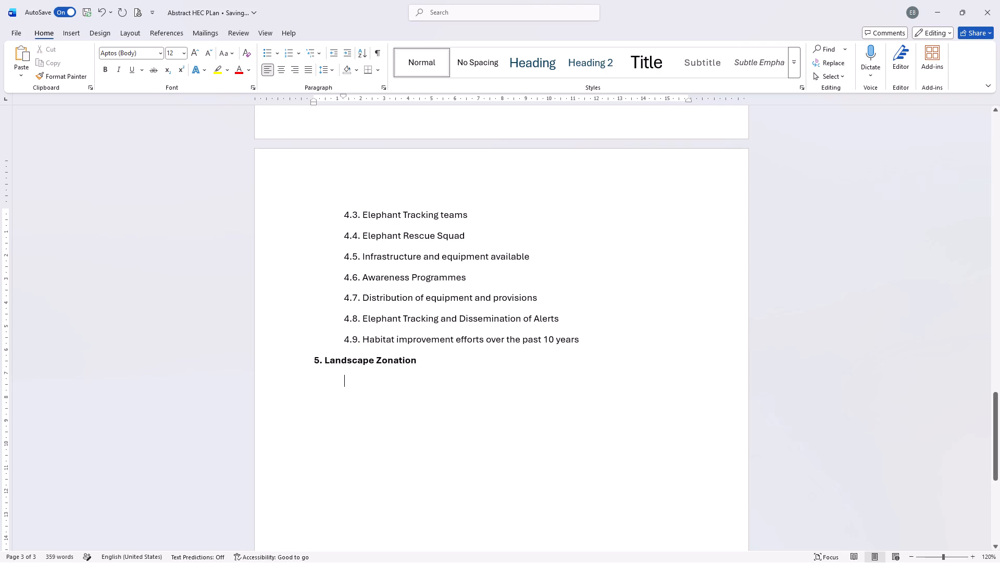
Add the line "Part-I: Current Situation" between "0. Preface and Introduction" and "1. Background".
{"action": "scroll", "coordinate": [362, 483], "scroll_direction": "up", "scroll_amount": 5}
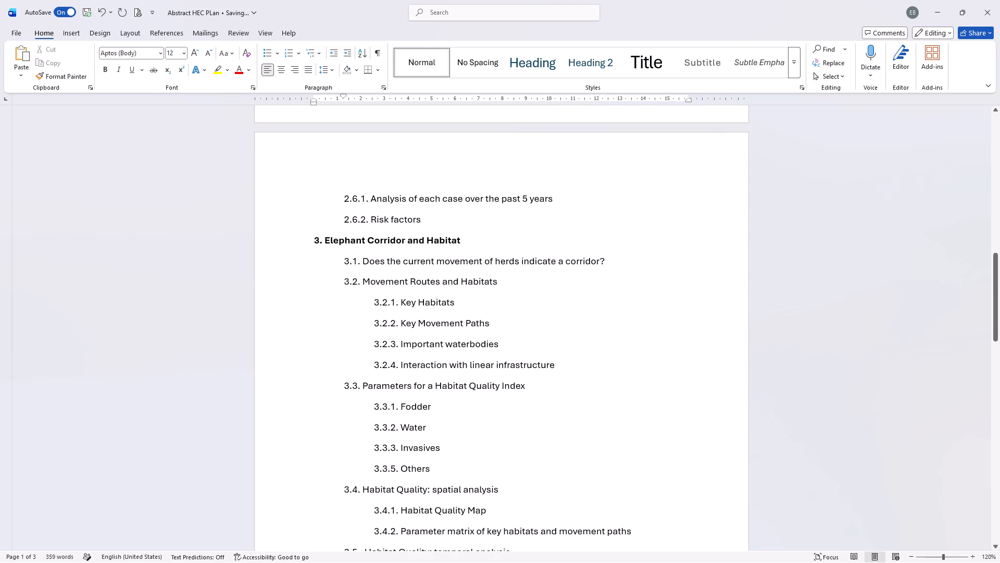
{"action": "scroll", "coordinate": [362, 483], "scroll_direction": "down", "scroll_amount": 2}
{"action": "scroll", "coordinate": [362, 483], "scroll_direction": "up", "scroll_amount": 9}
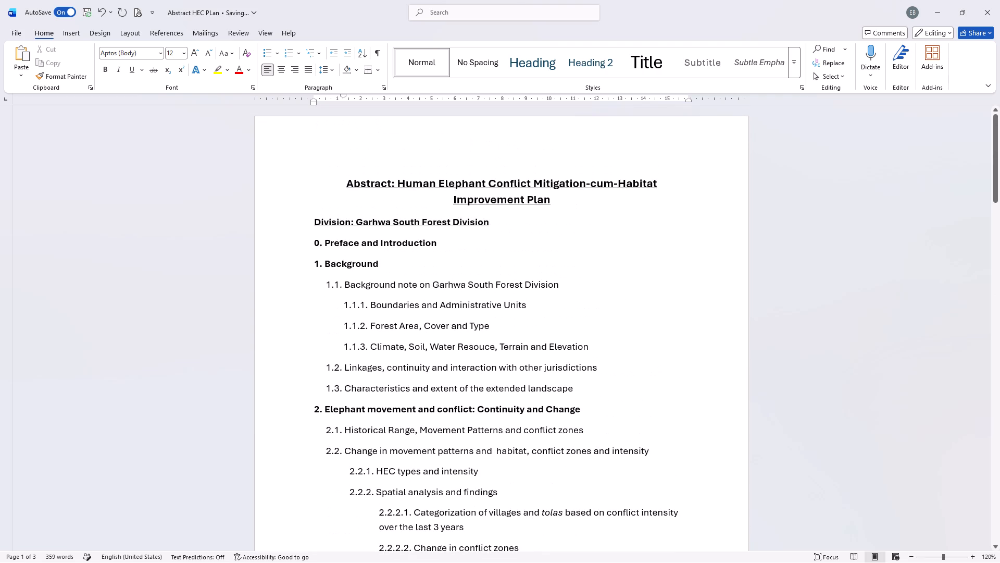
{"action": "left_click", "coordinate": [471, 239]}
{"action": "key", "text": "Return"}
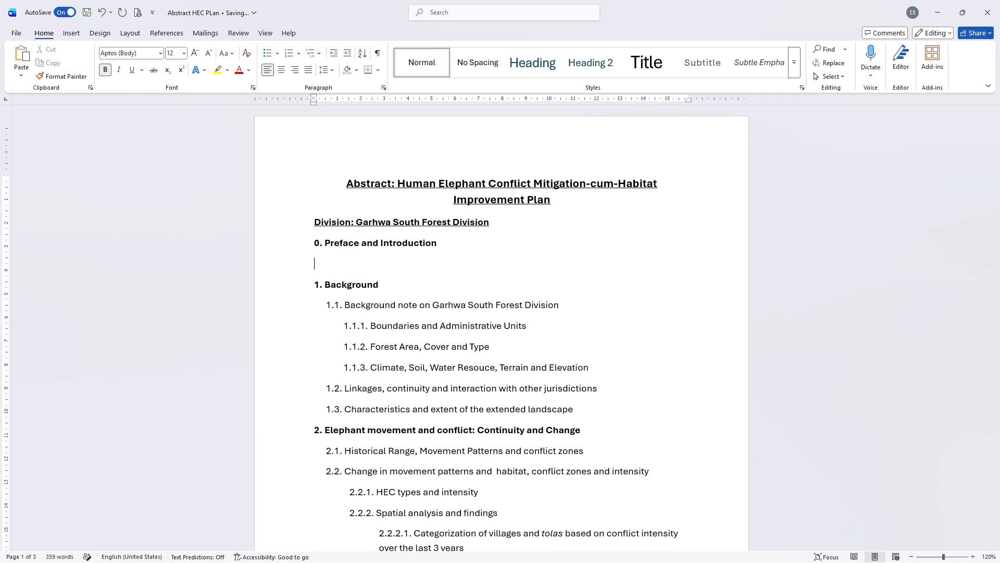
{"action": "type", "text": "PArt"}
{"action": "type", "text": "-1"}
{"action": "key", "text": "BackSpace"}
{"action": "type", "text": "I:"}
{"action": "key", "text": "space"}
{"action": "type", "text": "Current Situati"}
{"action": "type", "text": "on"}
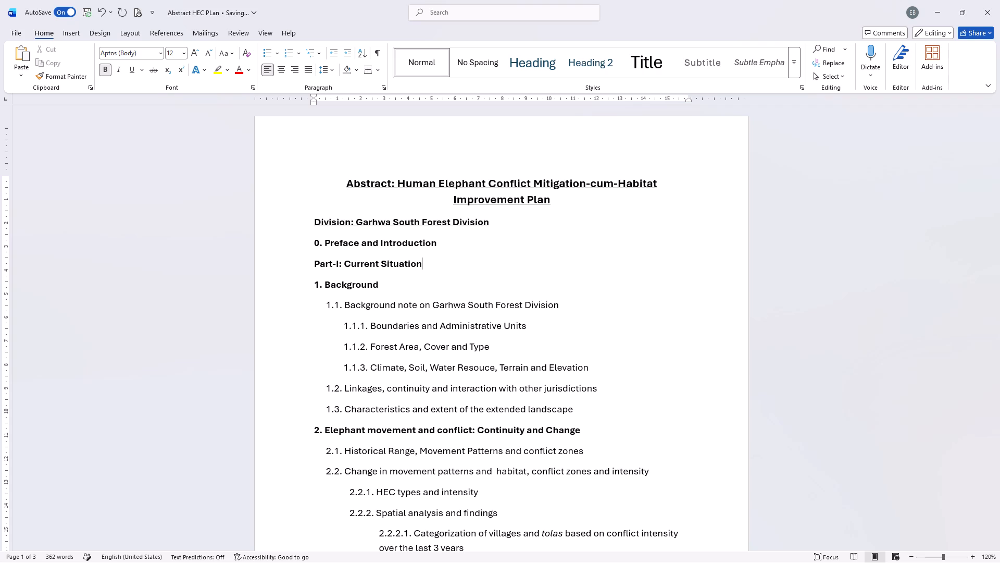
Underline and centre the heading "Part-I: Current Situation".
{"action": "left_click_drag", "start_coordinate": [436, 266], "coordinate": [419, 266]}
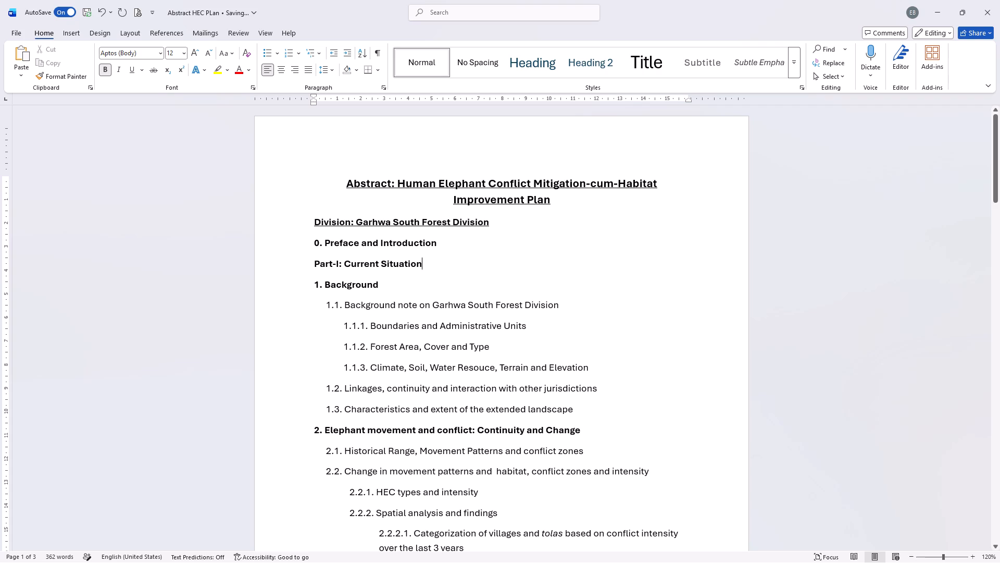
{"action": "left_click_drag", "start_coordinate": [419, 266], "coordinate": [312, 259]}
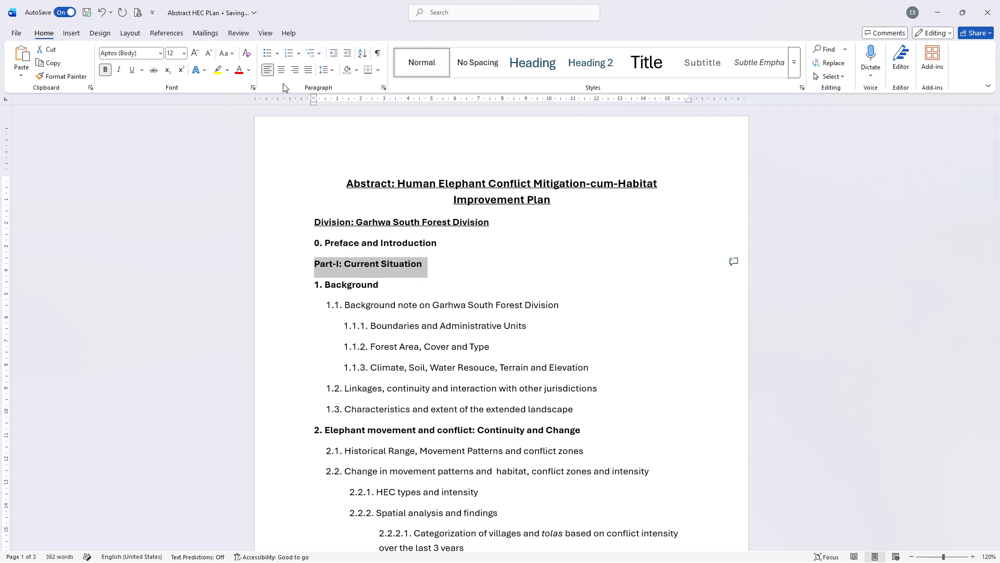
{"action": "left_click", "coordinate": [130, 71]}
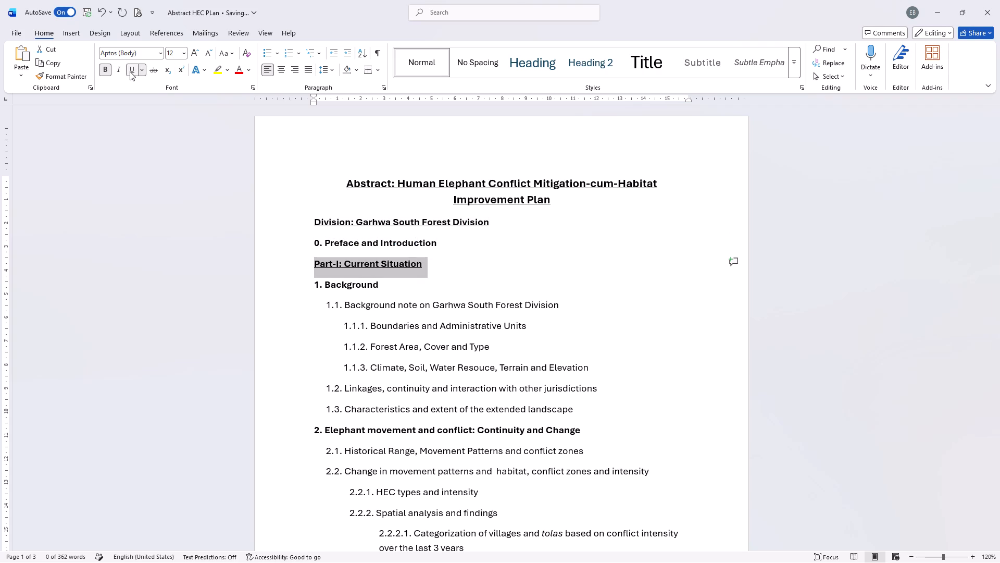
{"action": "left_click", "coordinate": [278, 70]}
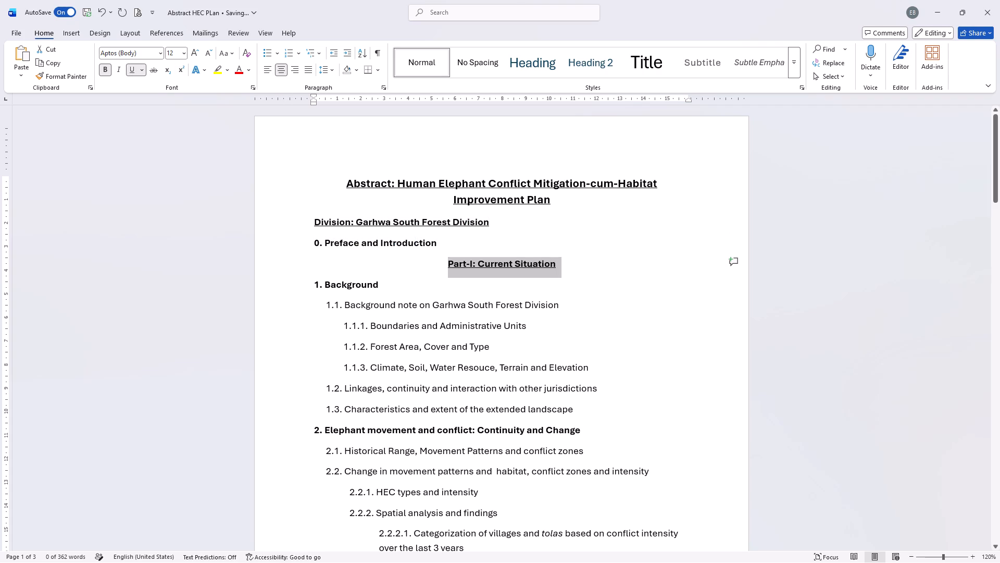
Expand the Part-I heading to "Part-I: Past Management and Current Situation".
{"action": "left_click", "coordinate": [545, 264]}
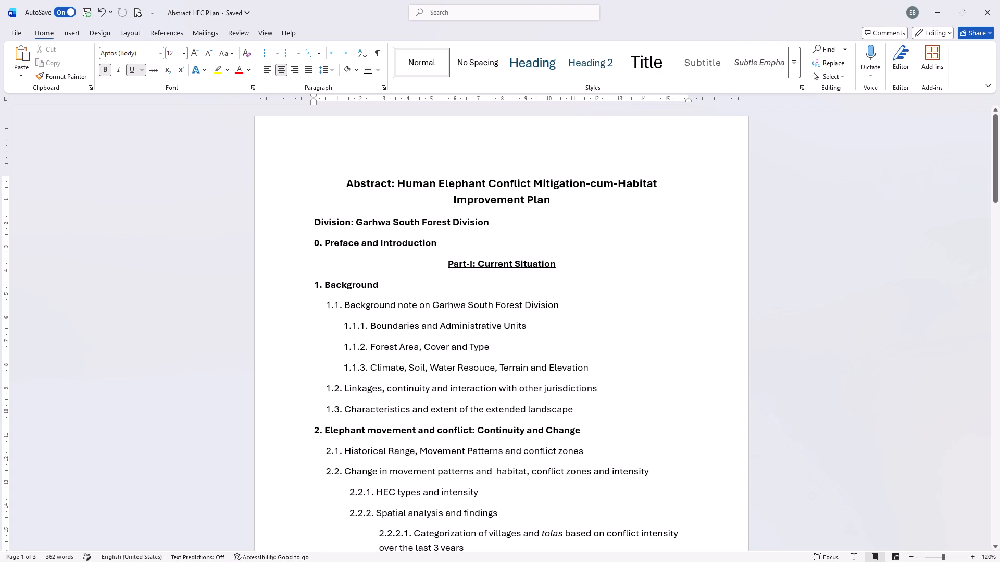
{"action": "left_click", "coordinate": [480, 261]}
{"action": "type", "text": "Pa"}
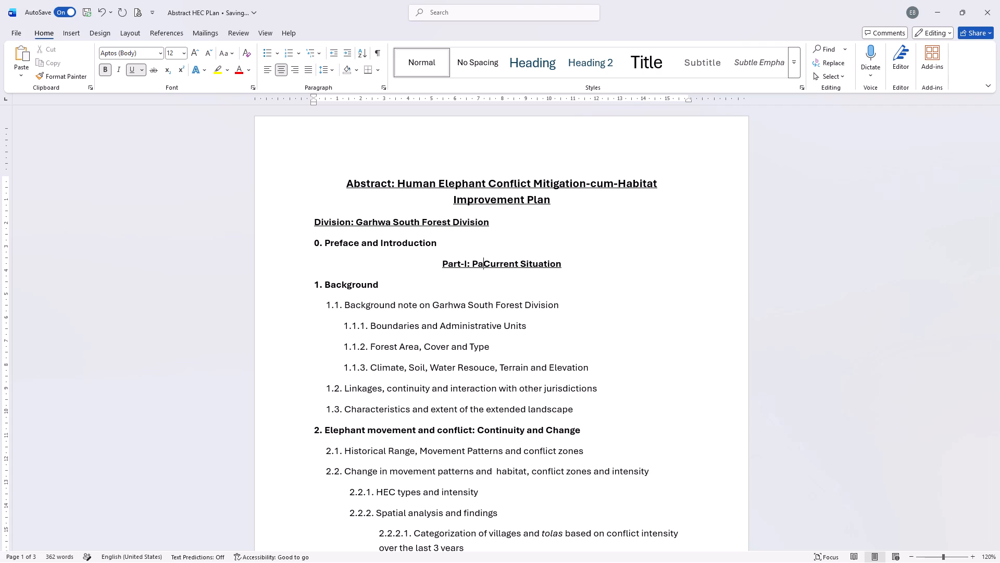
{"action": "type", "text": "st Managemetn"}
{"action": "key", "text": "space"}
{"action": "key", "text": "BackSpace"}
{"action": "key", "text": "BackSpace"}
{"action": "key", "text": "BackSpace"}
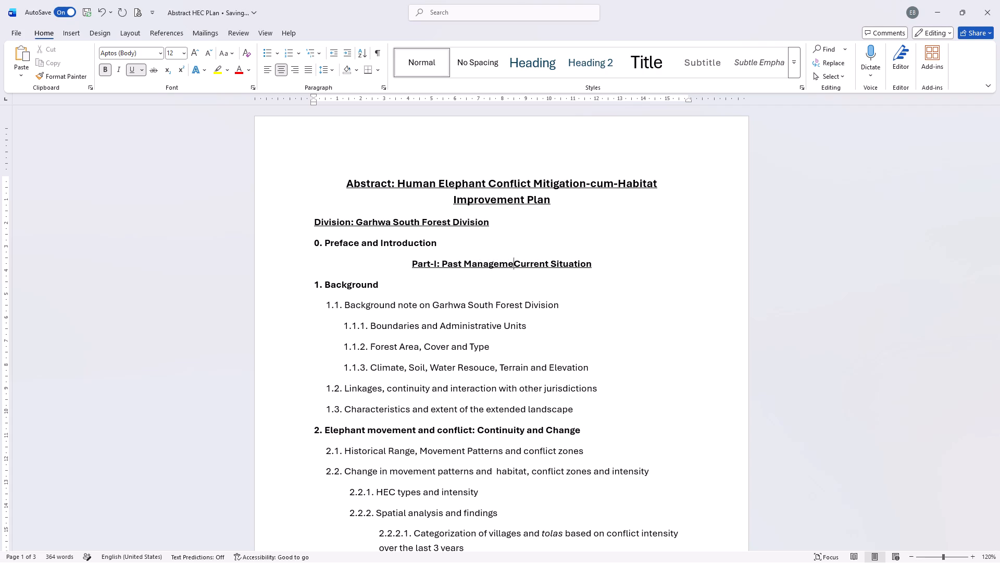
{"action": "type", "text": "nt and"}
{"action": "key", "text": "space"}
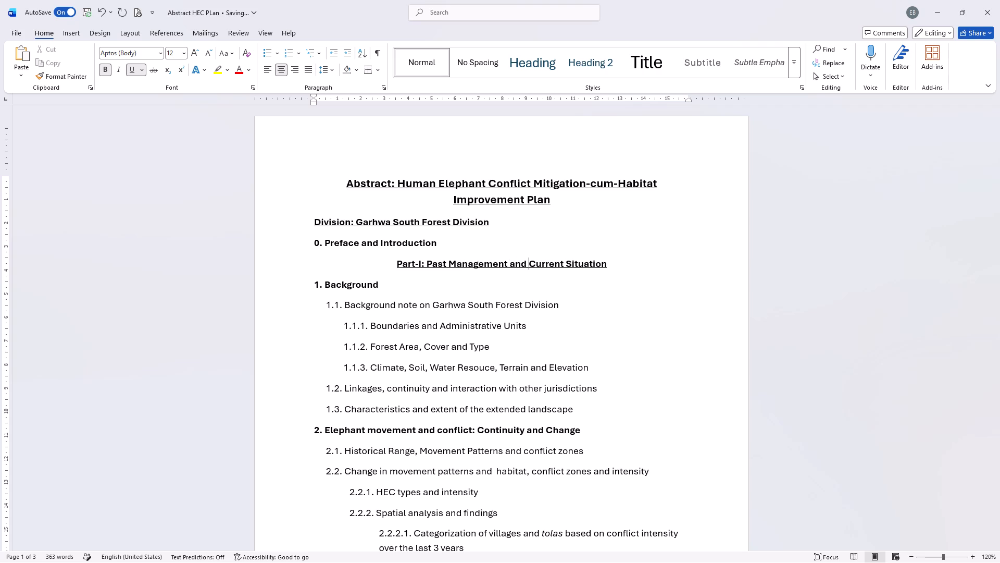
Add the subsection "5.1. Overview of zonation" on the empty line below the heading "5. Landscape Zonation".
{"action": "scroll", "coordinate": [480, 261], "scroll_direction": "down", "scroll_amount": 2}
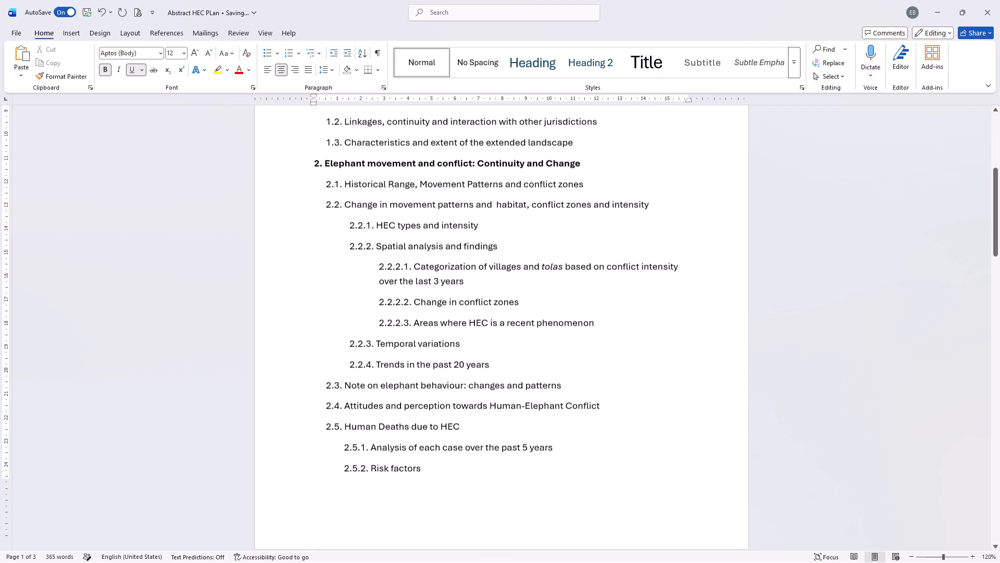
{"action": "scroll", "coordinate": [480, 261], "scroll_direction": "down", "scroll_amount": 2}
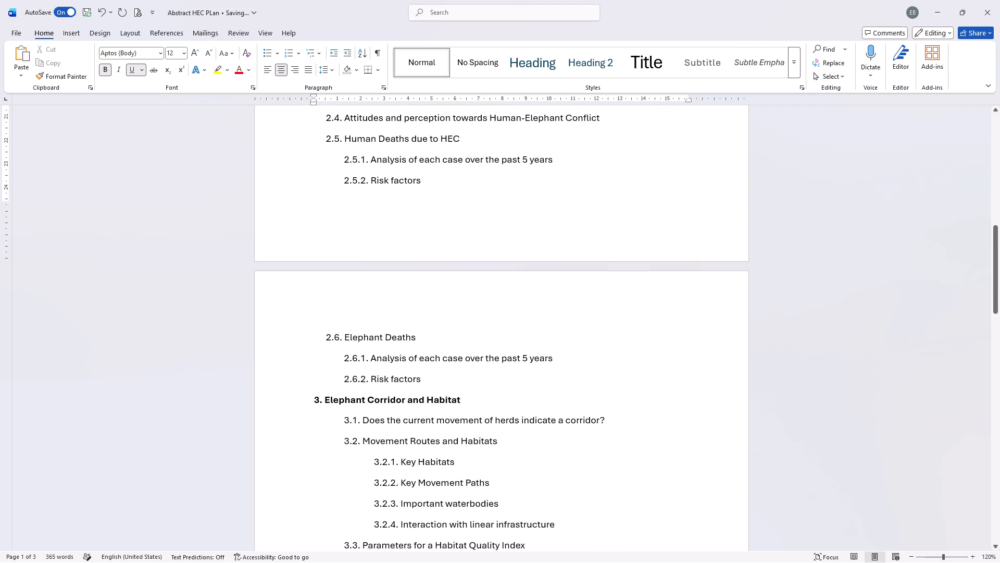
{"action": "scroll", "coordinate": [480, 261], "scroll_direction": "down", "scroll_amount": 1}
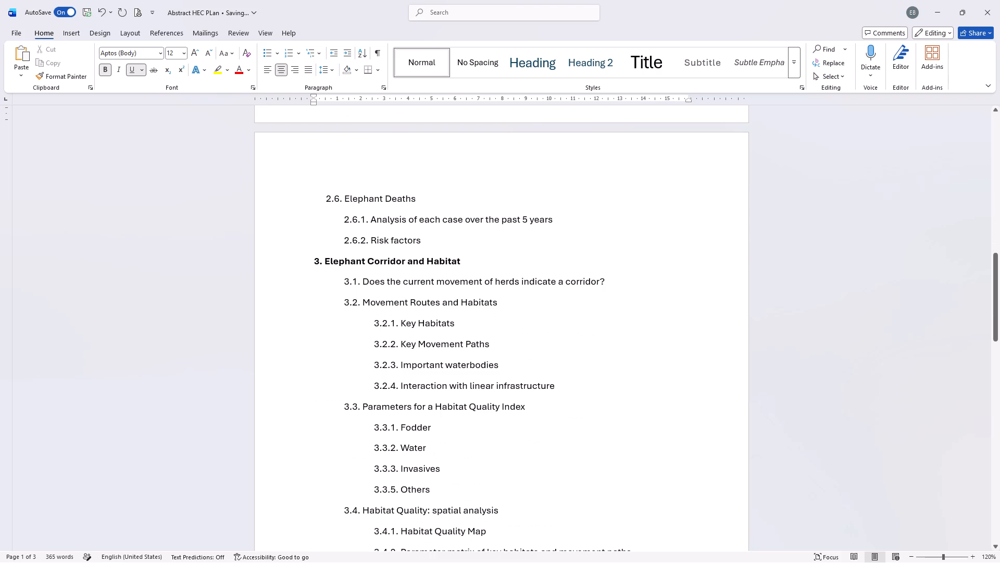
{"action": "scroll", "coordinate": [480, 261], "scroll_direction": "down", "scroll_amount": 1}
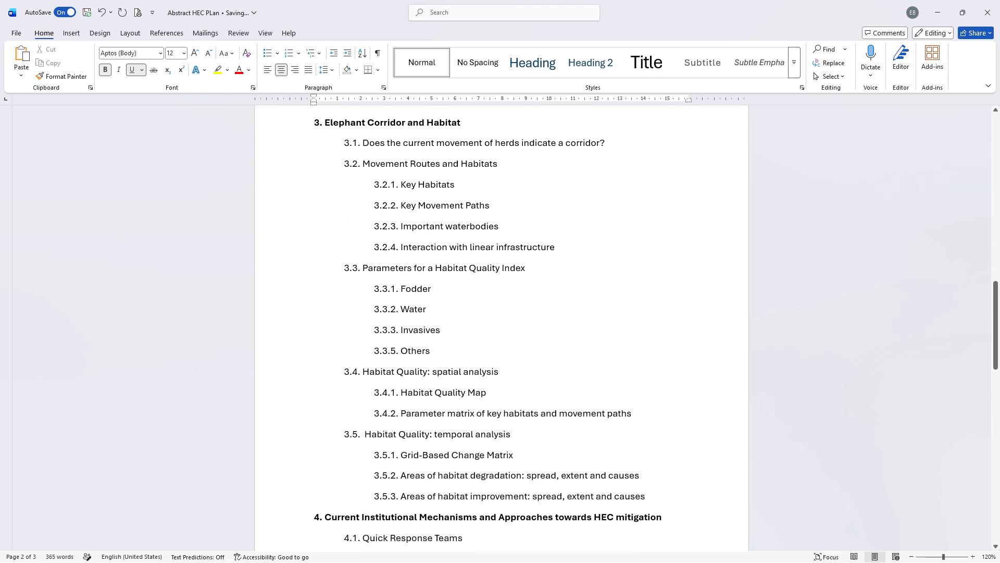
{"action": "scroll", "coordinate": [480, 261], "scroll_direction": "down", "scroll_amount": 4}
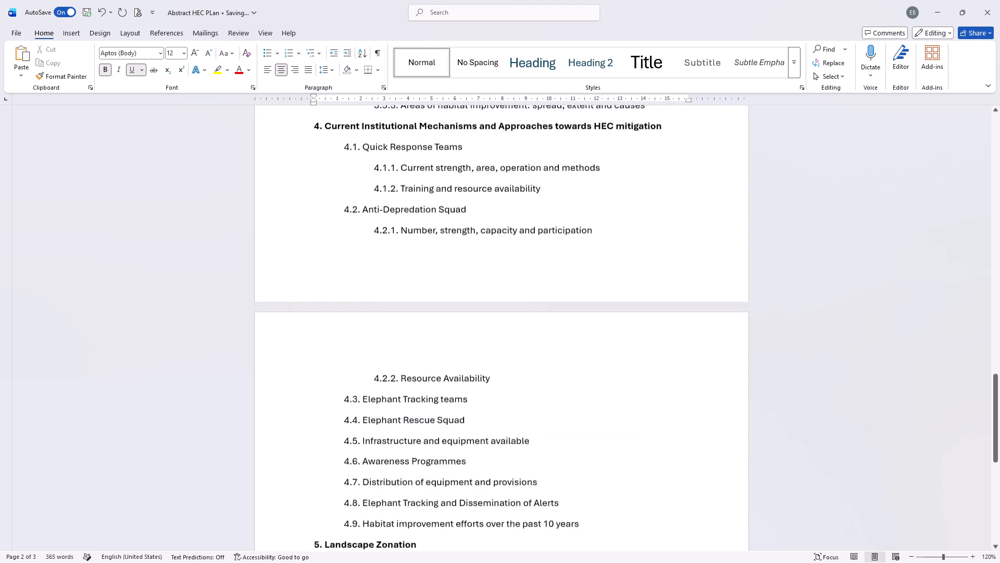
{"action": "left_click", "coordinate": [404, 396]}
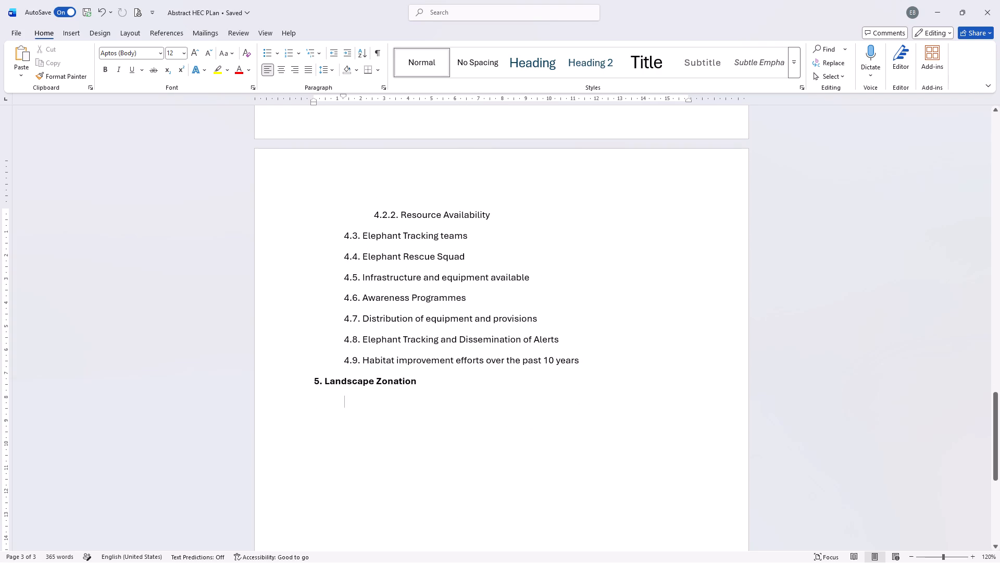
{"action": "type", "text": "5.1."}
{"action": "key", "text": "space"}
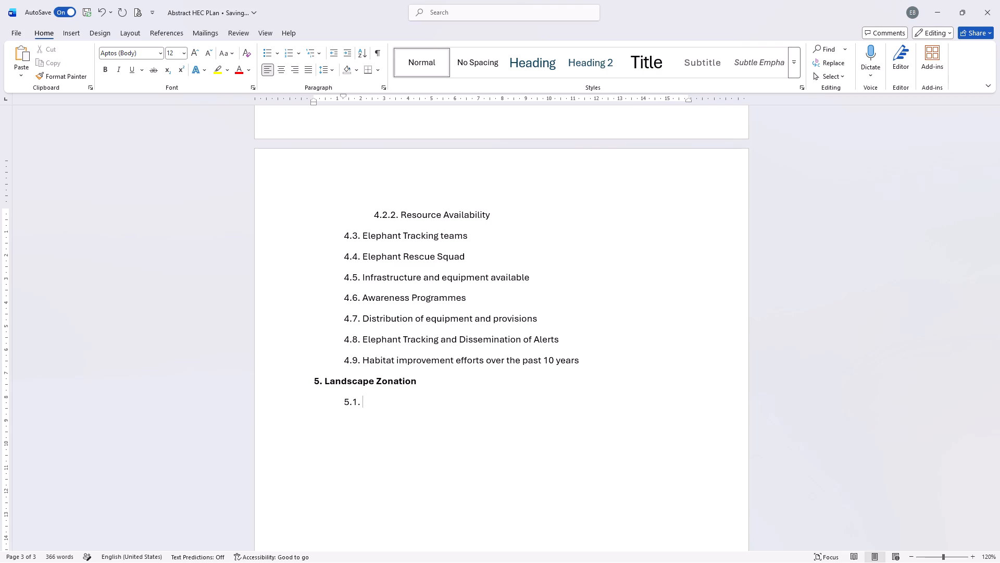
{"action": "type", "text": "Over"}
{"action": "type", "text": "view of zonation"}
Add the subsection "5.2. Elephant Habitat Zone" on a new line below 5.1.
{"action": "key", "text": "Return"}
{"action": "key", "text": "5"}
{"action": "type", "text": ".2."}
{"action": "key", "text": "space"}
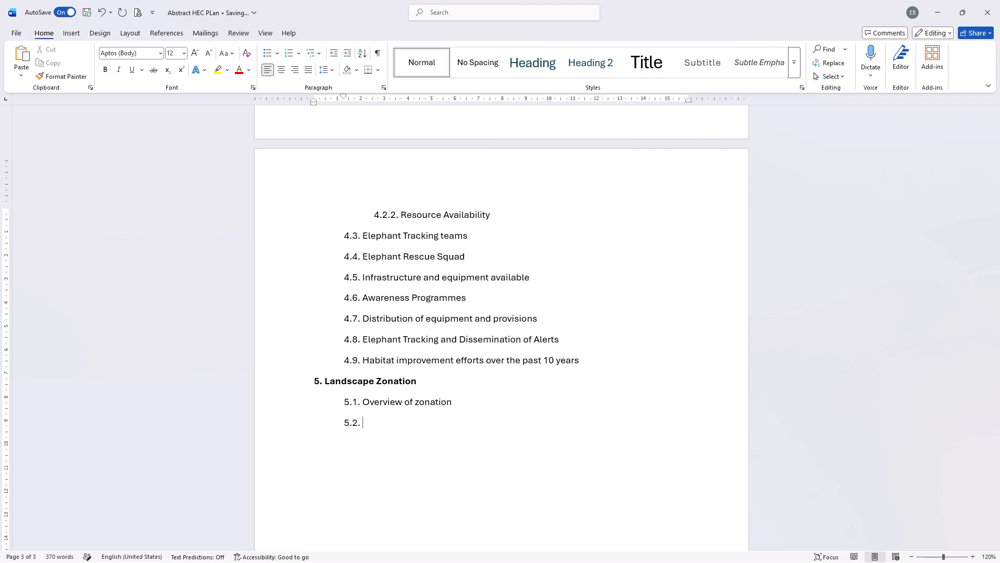
{"action": "type", "text": "Elephant Habi"}
{"action": "type", "text": "tat"}
{"action": "key", "text": "space"}
{"action": "type", "text": "Zone"}
Add the subsection "5.3. Human-Elephant Coexistence Zone" on a new line below 5.2.
{"action": "key", "text": "Return"}
{"action": "type", "text": "5.3."}
{"action": "key", "text": "space"}
{"action": "type", "text": "Elephant"}
{"action": "key", "text": "space"}
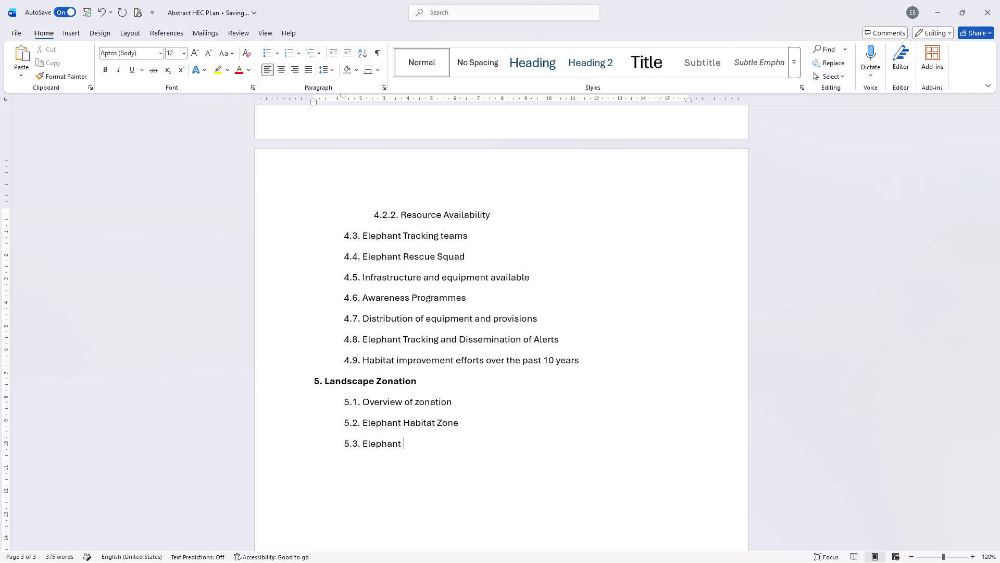
{"action": "left_click", "coordinate": [362, 446]}
{"action": "type", "text": "Human"}
{"action": "key", "text": "minus"}
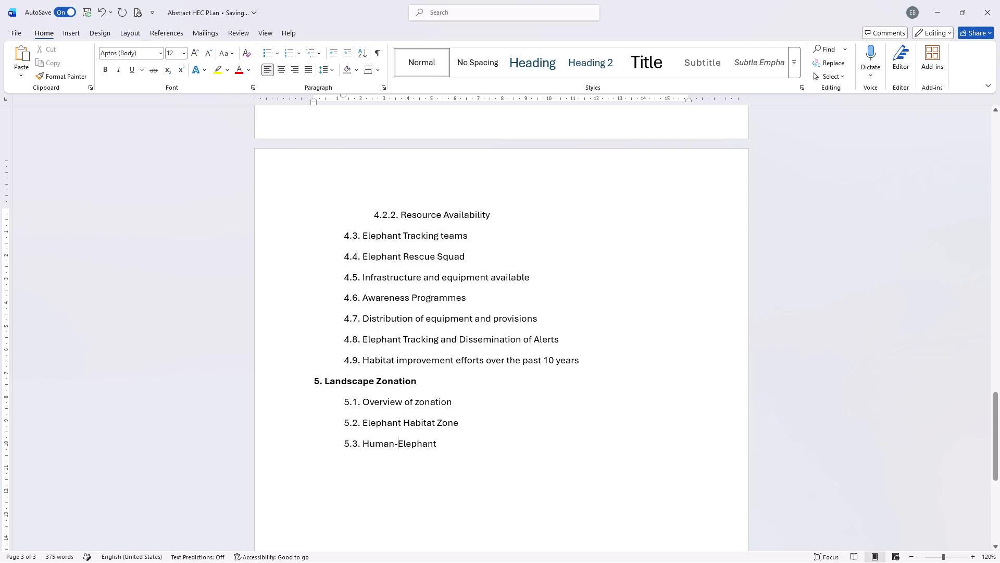
{"action": "left_click", "coordinate": [445, 442]}
{"action": "type", "text": "Coe"}
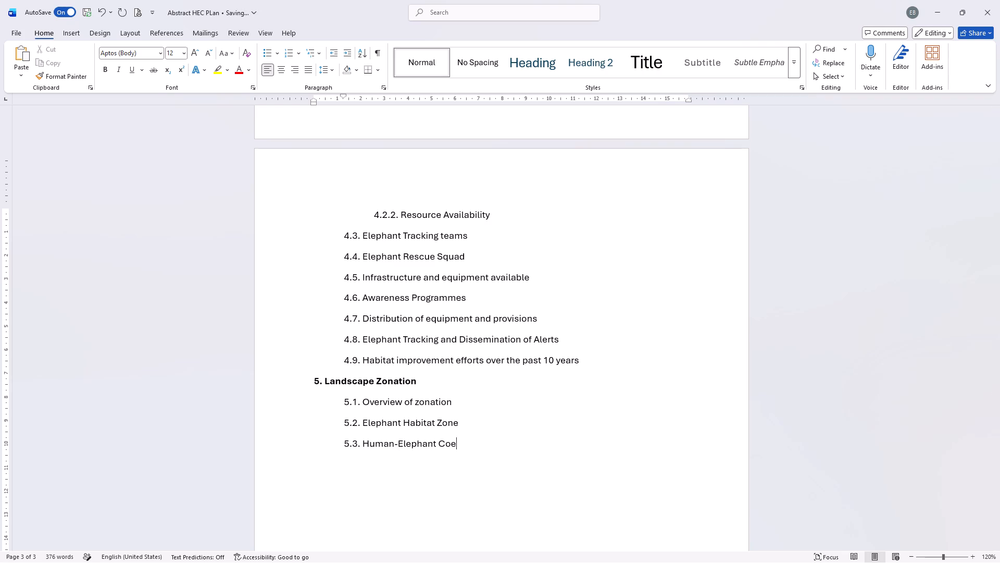
{"action": "type", "text": "xistence"}
{"action": "key", "text": "space"}
{"action": "type", "text": "Z"}
{"action": "type", "text": "one"}
Start a new subsection numbered "5.4." on the line below 5.3.
{"action": "key", "text": "Return"}
{"action": "type", "text": "5.4."}
{"action": "key", "text": "space"}
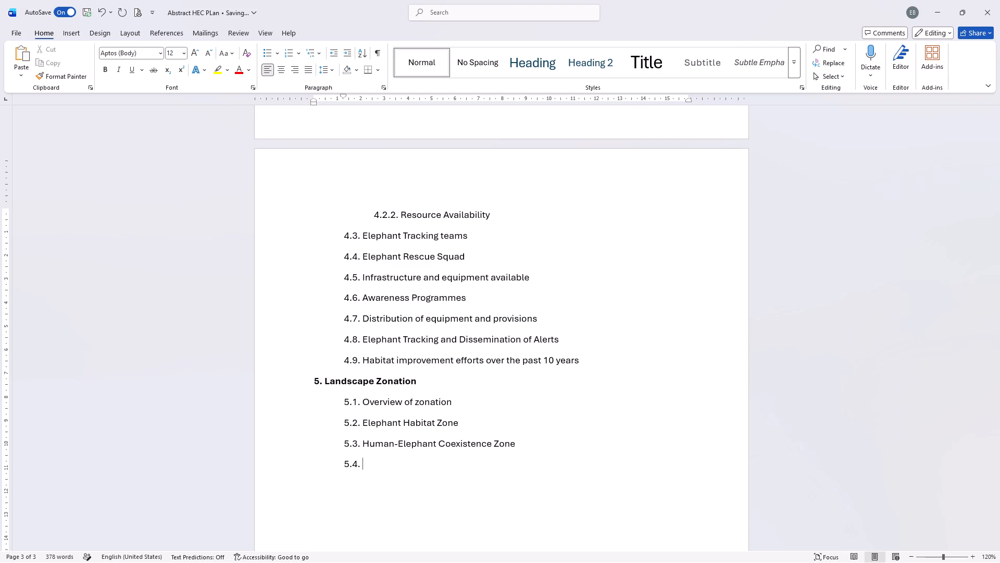
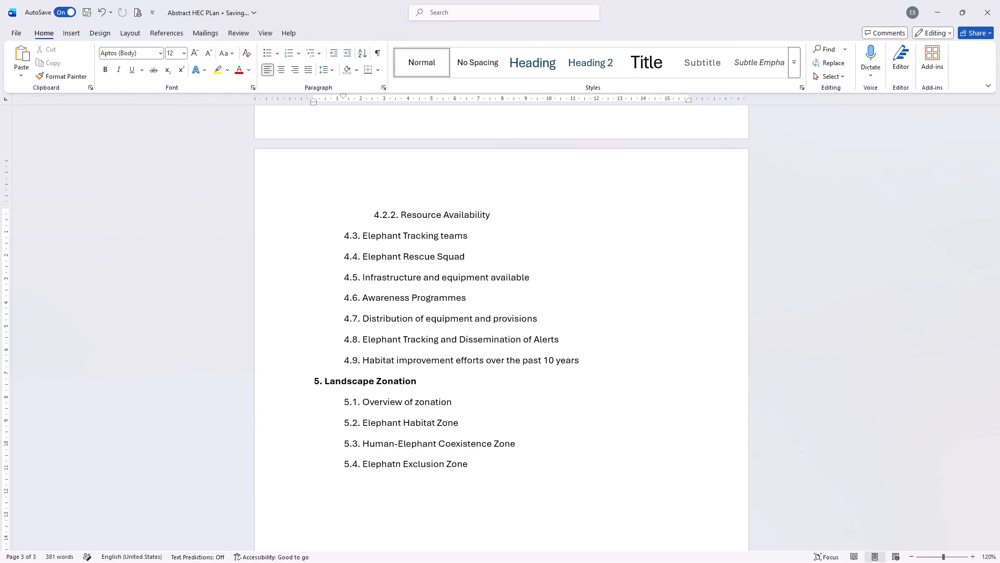
Append ": Rationale" to the end of subsection "5.2. Elephant Habitat Zone".
{"action": "left_click", "coordinate": [547, 413]}
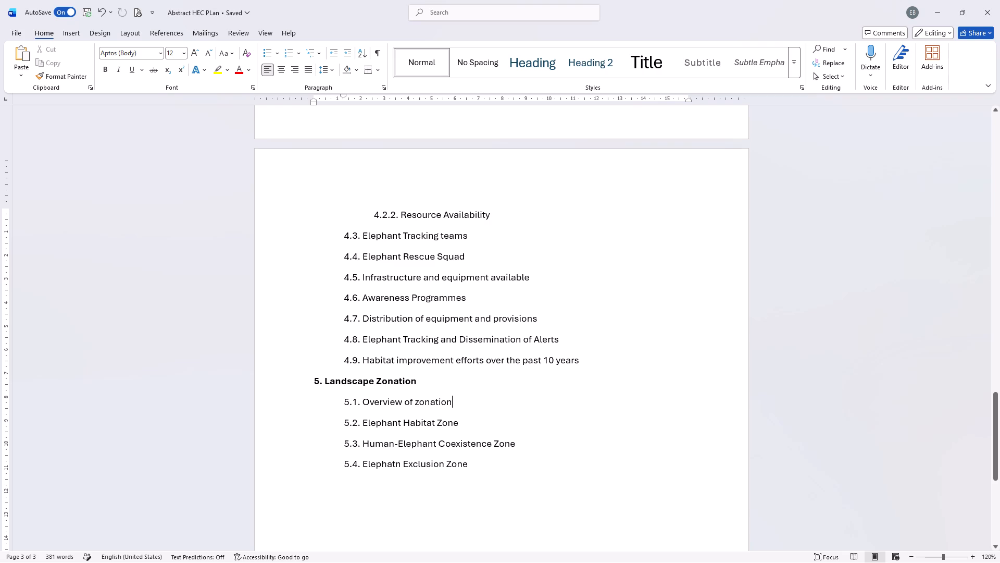
{"action": "left_click", "coordinate": [537, 421]}
{"action": "type", "text": ":"}
{"action": "key", "text": "space"}
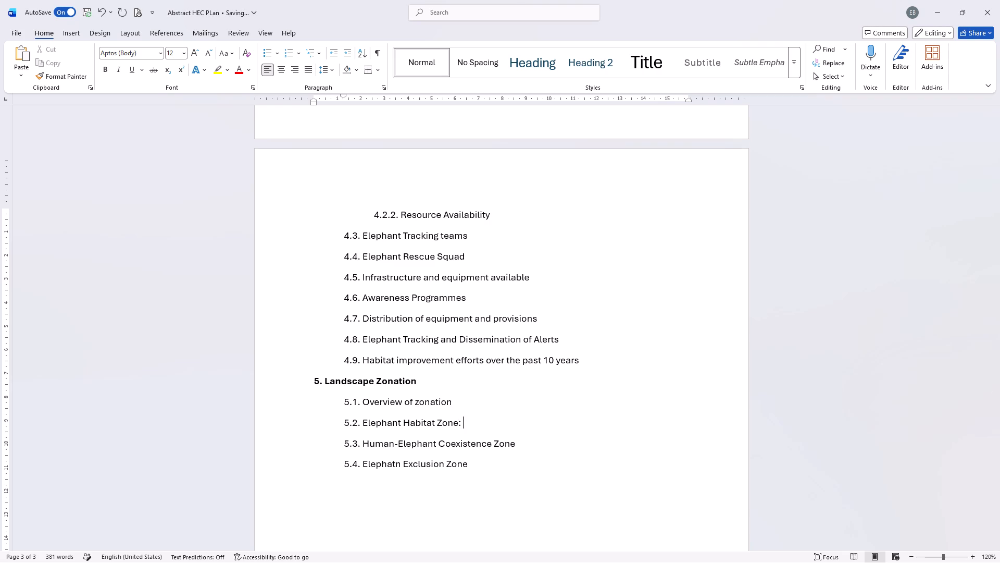
{"action": "type", "text": "Rational"}
{"action": "type", "text": "e"}
{"action": "key", "text": "space"}
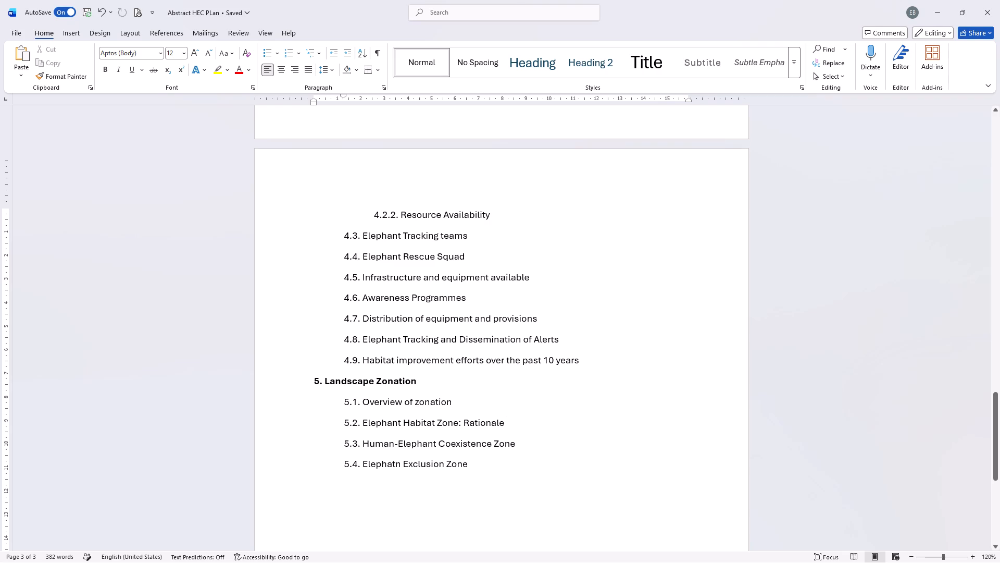
Correct the misspelled word in the 5.4 subsection title to "Elephant" and add an empty line below that subsection.
{"action": "left_click", "coordinate": [393, 466]}
{"action": "key", "text": "Delete"}
{"action": "key", "text": "Delete"}
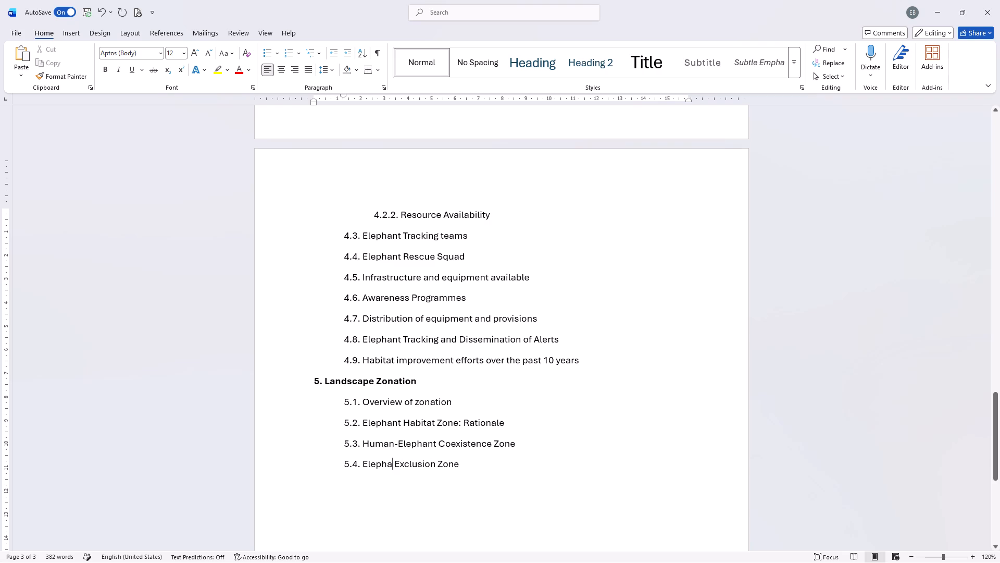
{"action": "type", "text": "nt"}
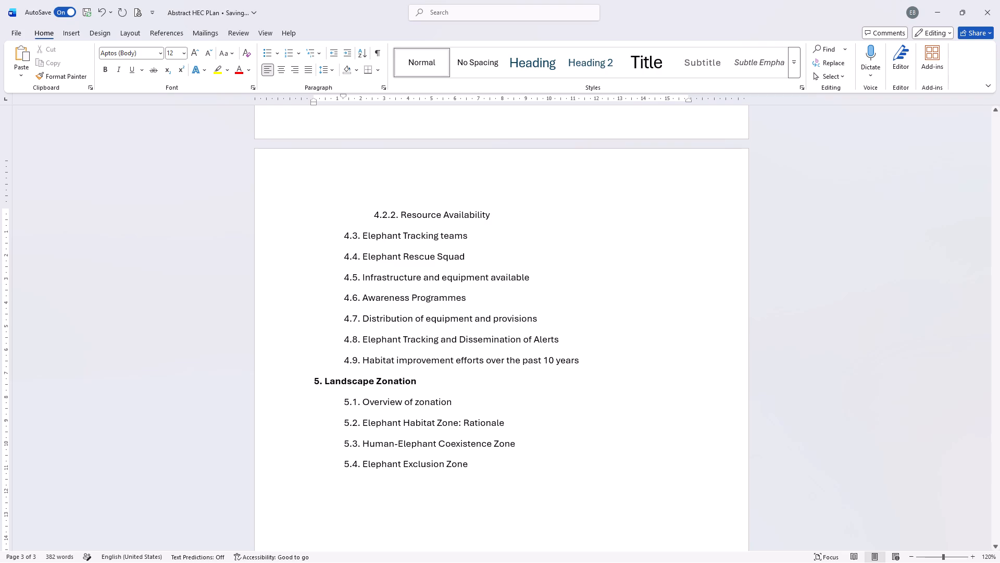
{"action": "left_click", "coordinate": [482, 461]}
{"action": "key", "text": "Return"}
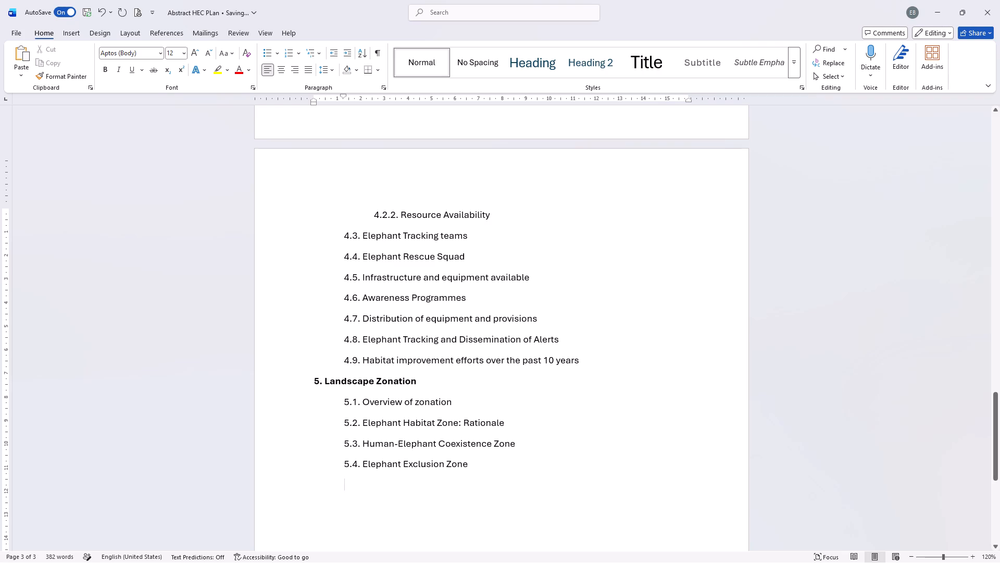
Extend the 5.2 subsection title with "and Mapping" after "Rationale".
{"action": "left_click", "coordinate": [546, 421]}
{"action": "type", "text": "and"}
{"action": "key", "text": "space"}
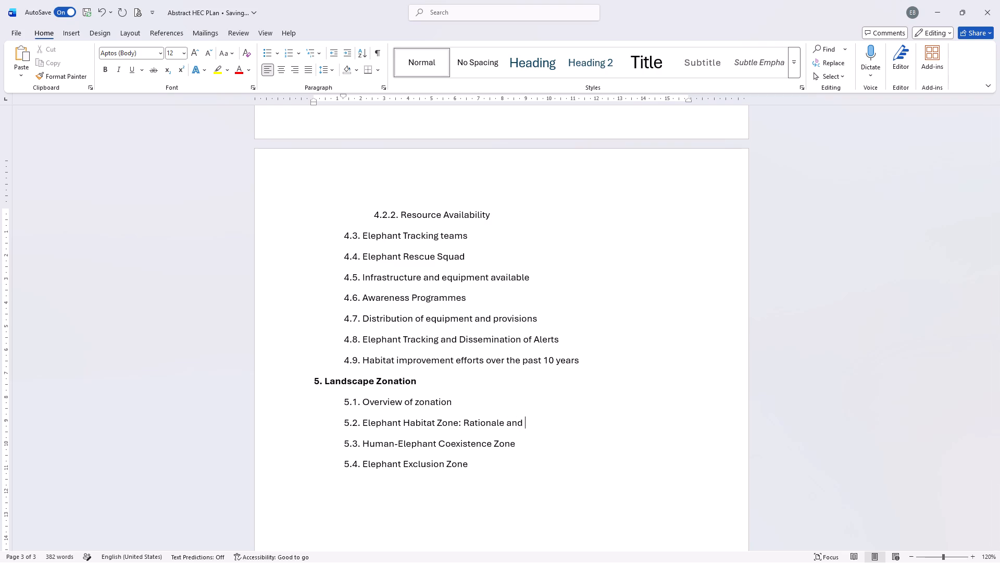
{"action": "type", "text": "Mapping"}
Copy ": Rationale and Mapping" from 5.2 to the end of the 5.3 title, without leaving an extra blank line.
{"action": "left_click_drag", "start_coordinate": [585, 426], "coordinate": [486, 413]}
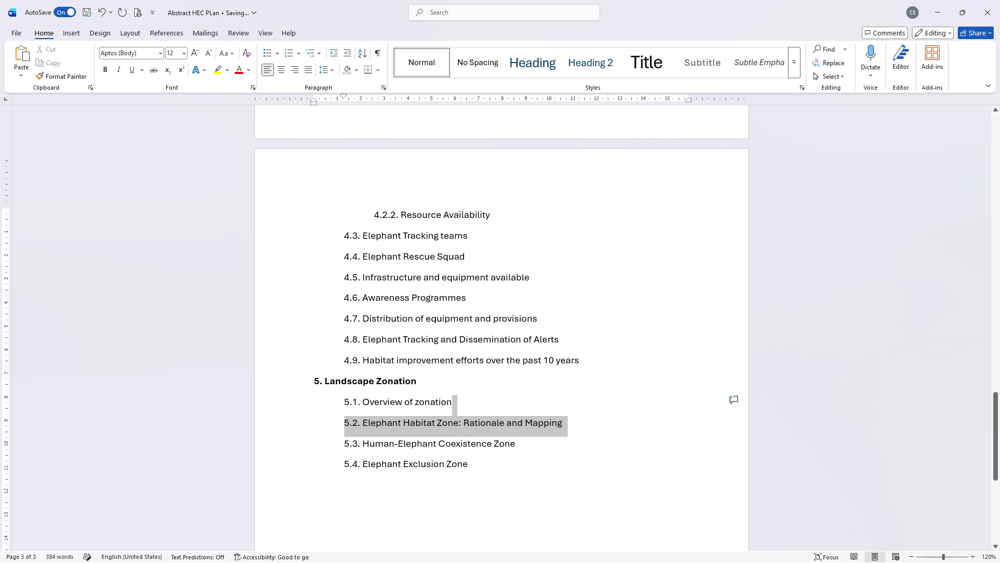
{"action": "left_click_drag", "start_coordinate": [486, 413], "coordinate": [457, 421]}
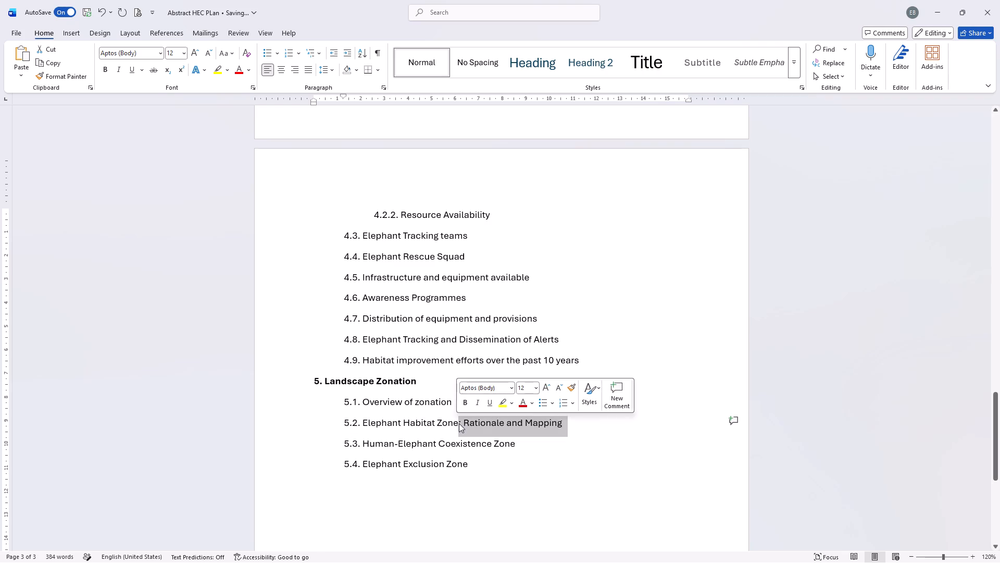
{"action": "key", "text": "ctrl+c"}
{"action": "left_click", "coordinate": [528, 444]}
{"action": "key", "text": "ctrl+v"}
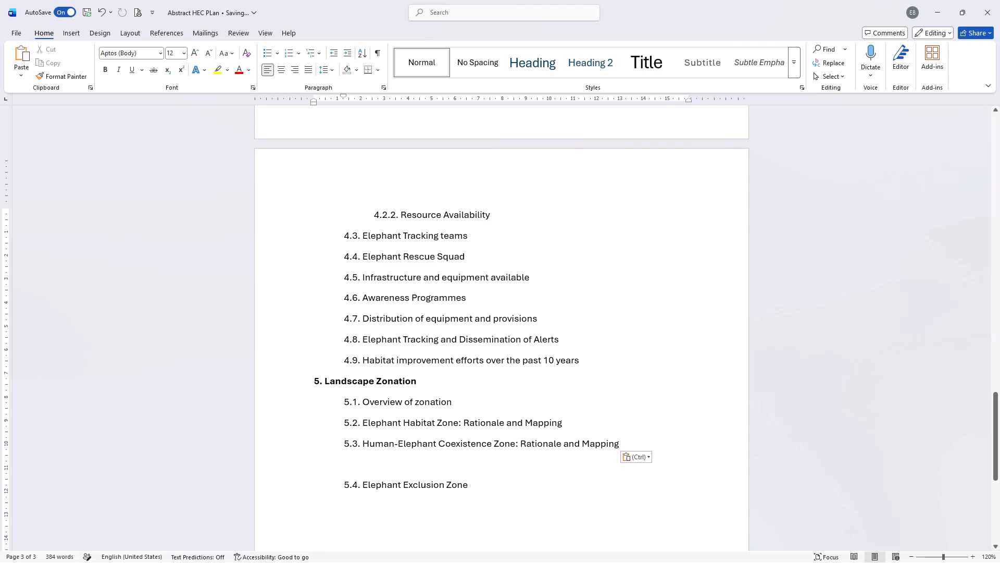
{"action": "key", "text": "BackSpace"}
{"action": "key", "text": "BackSpace"}
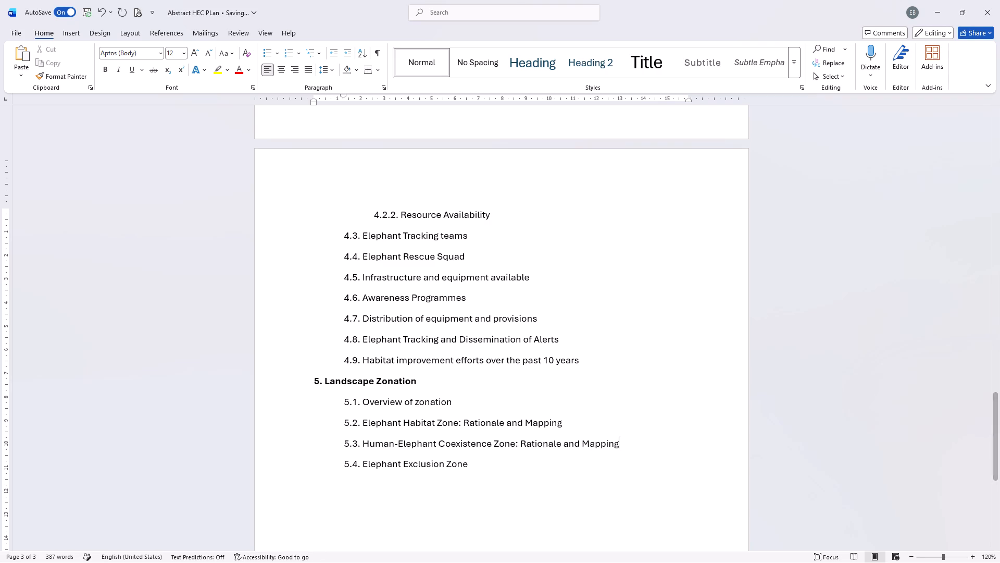
Add the copied ": Rationale and Mapping" to the end of the 5.4 Elephant Exclusion Zone title.
{"action": "left_click", "coordinate": [478, 478]}
{"action": "left_click", "coordinate": [484, 467]}
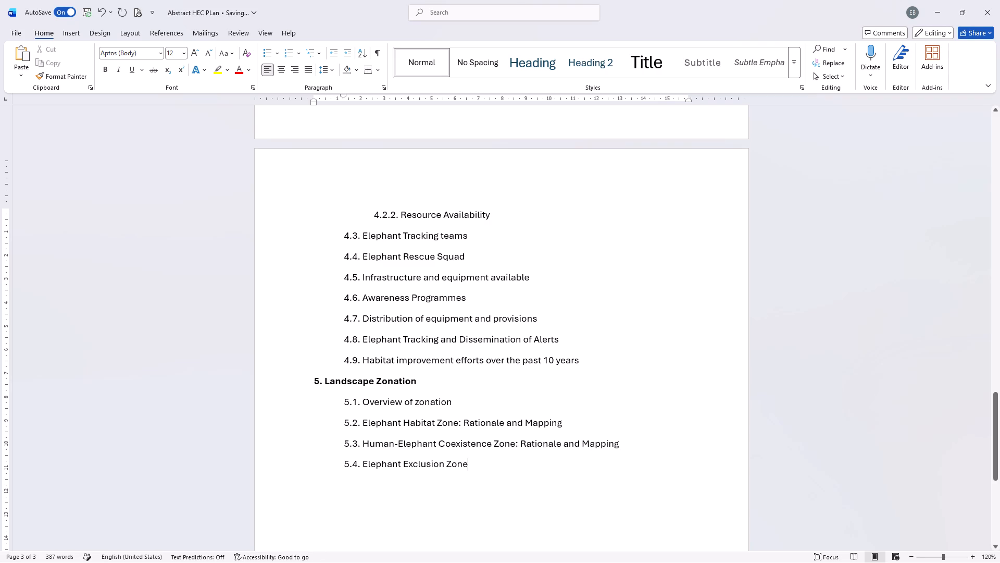
{"action": "key", "text": "ctrl+v"}
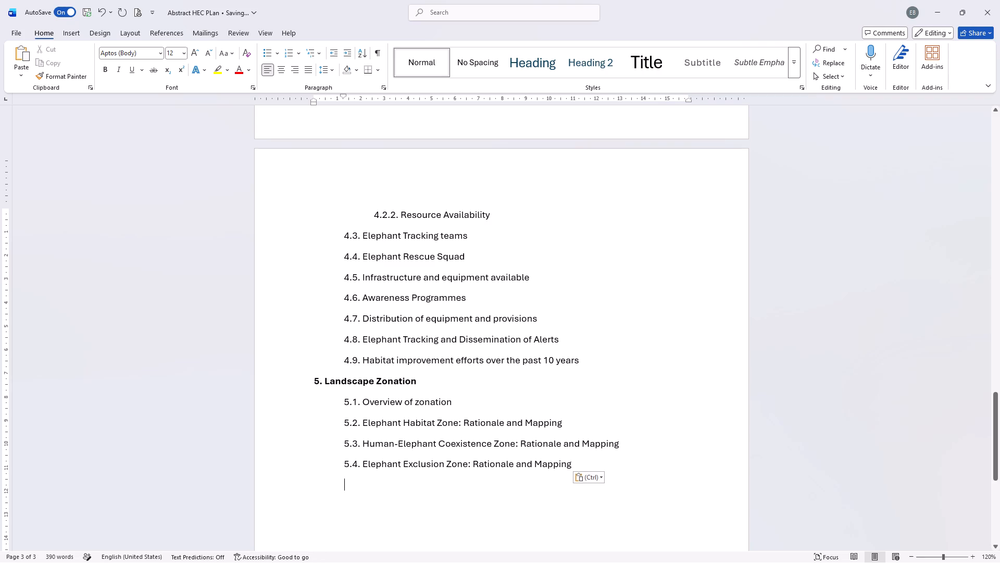
{"action": "left_click", "coordinate": [521, 492]}
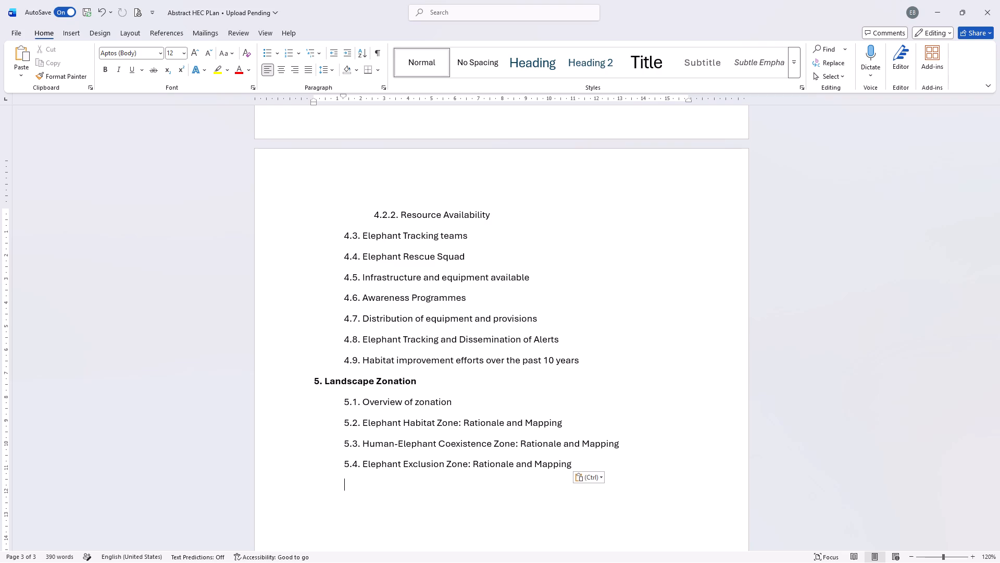
Insert the line "Part 2: Prescriptions" between subsection 4.9 and the heading "5. Landscape Zonation".
{"action": "scroll", "coordinate": [503, 518], "scroll_direction": "up", "scroll_amount": 3}
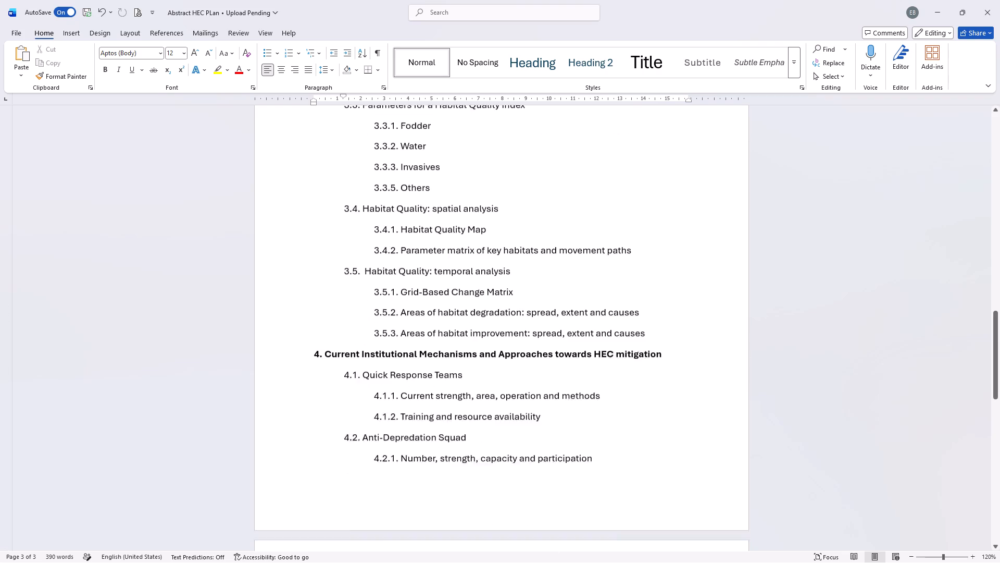
{"action": "scroll", "coordinate": [503, 518], "scroll_direction": "up", "scroll_amount": 9}
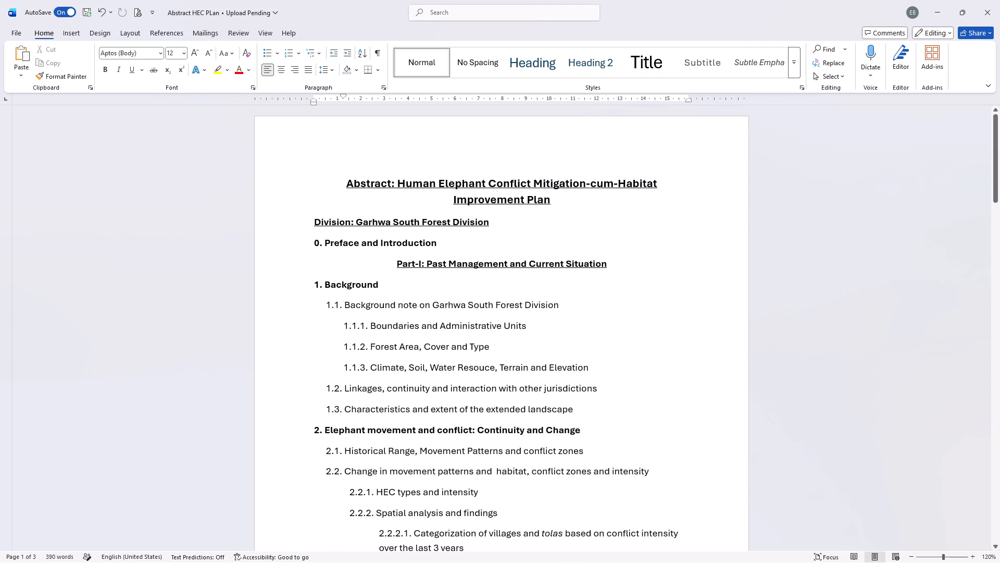
{"action": "scroll", "coordinate": [503, 518], "scroll_direction": "down", "scroll_amount": 11}
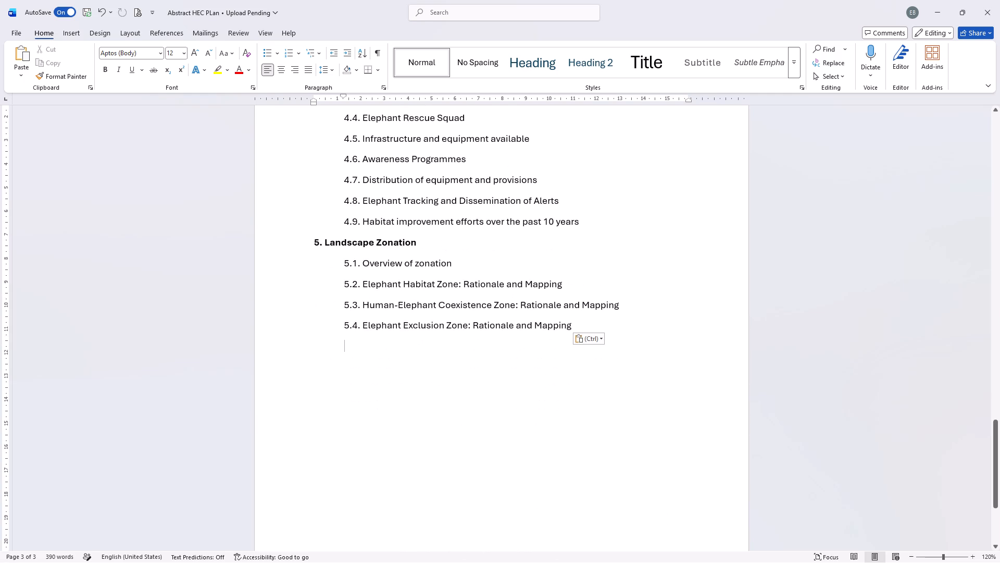
{"action": "left_click", "coordinate": [628, 228]}
{"action": "key", "text": "Return"}
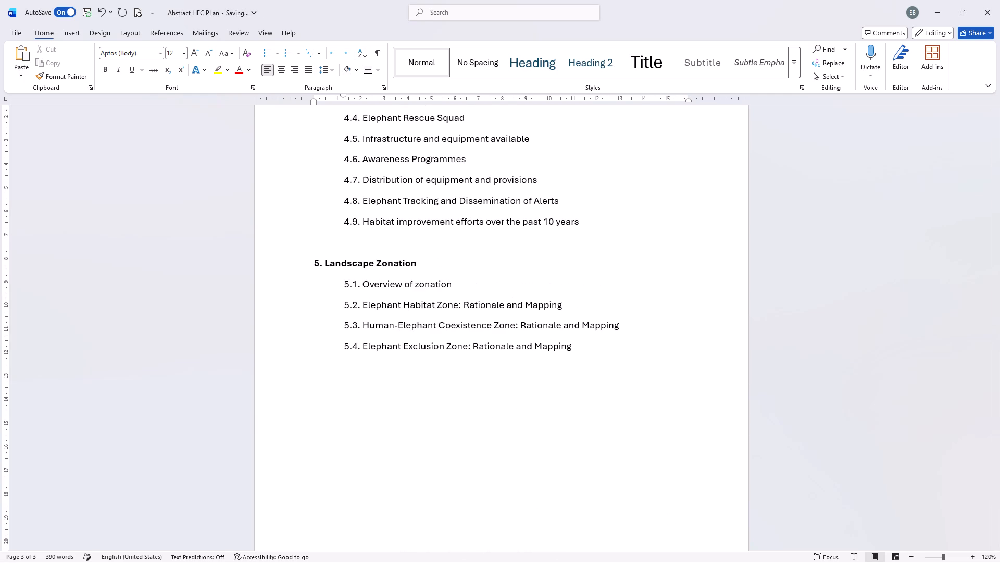
{"action": "type", "text": "Part 2:"}
{"action": "key", "text": "space"}
{"action": "type", "text": "Pres"}
{"action": "key", "text": "BackSpace"}
{"action": "type", "text": "scriptions"}
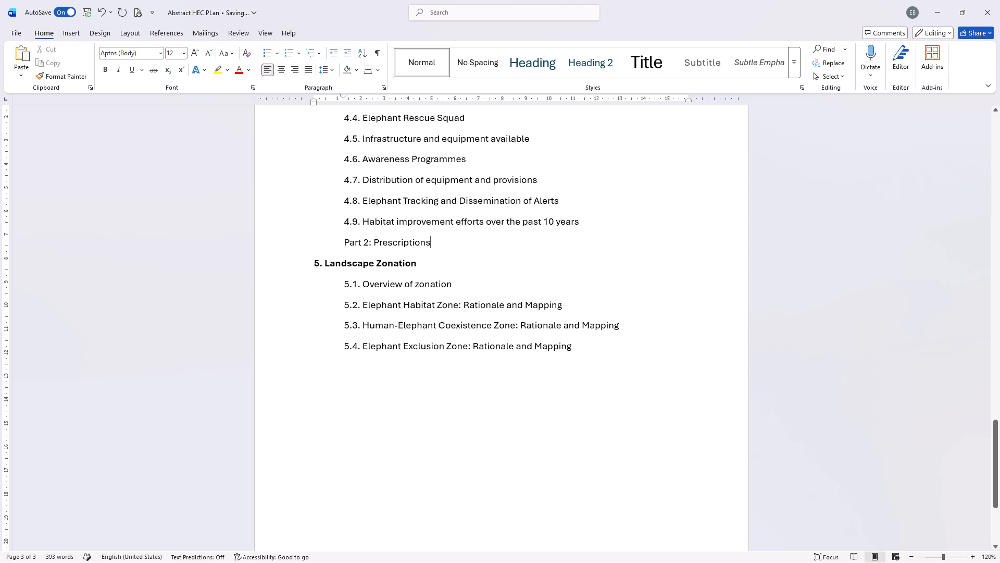
Make the "Part 2: Prescriptions" line bold, underlined and centred.
{"action": "left_click_drag", "start_coordinate": [460, 241], "coordinate": [335, 249]}
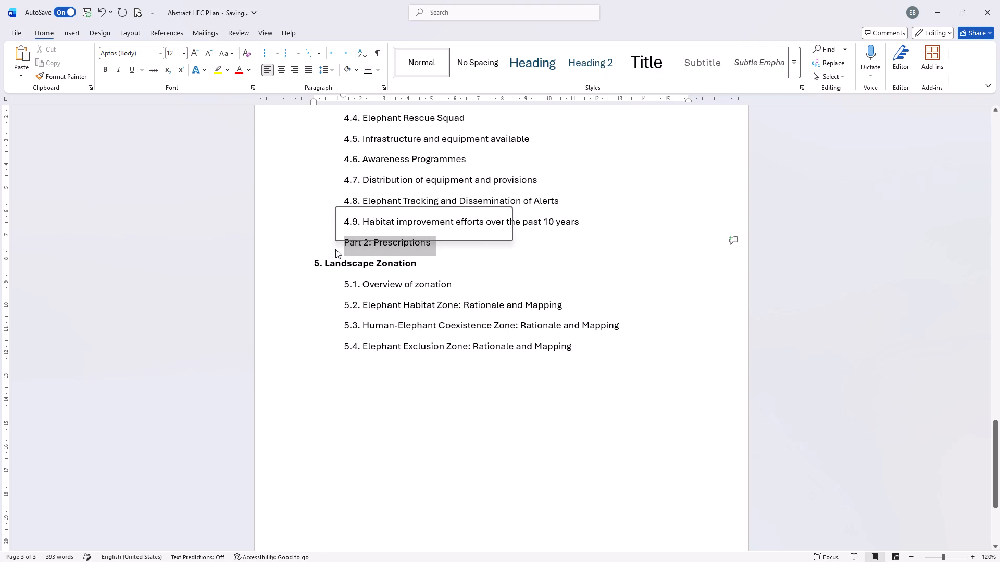
{"action": "key", "text": "ctrl+b"}
{"action": "key", "text": "ctrl+u"}
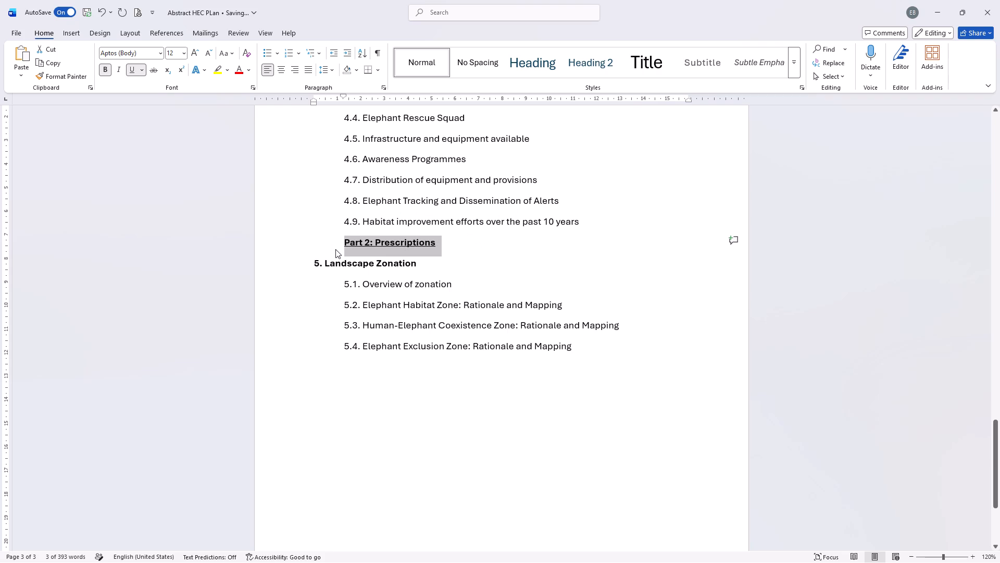
{"action": "key", "text": "ctrl+e"}
{"action": "left_click", "coordinate": [433, 394]}
Check the numbering style of the Part-I heading and change the number in the Prescriptions part heading to "II".
{"action": "scroll", "coordinate": [439, 388], "scroll_direction": "up", "scroll_amount": 2}
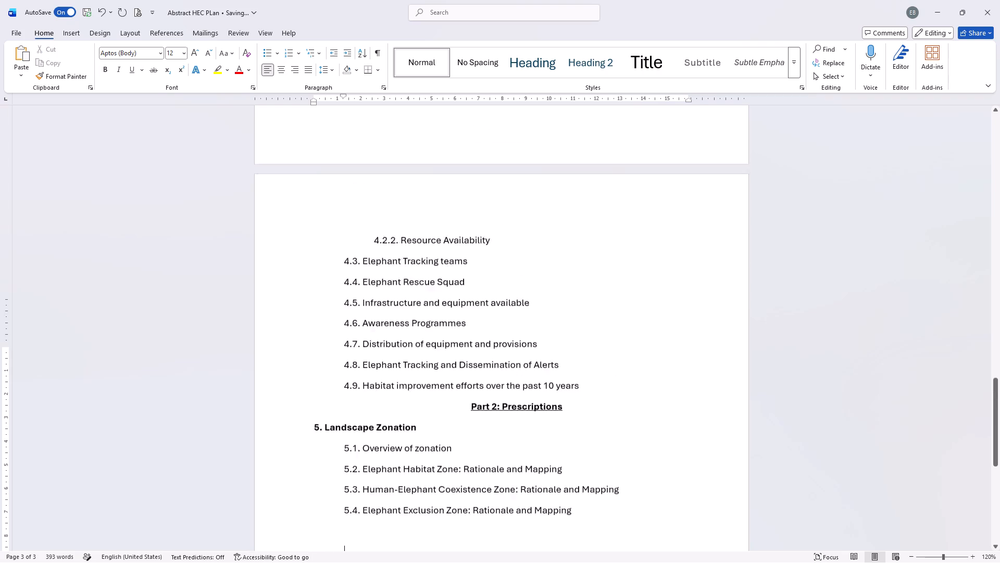
{"action": "scroll", "coordinate": [439, 388], "scroll_direction": "up", "scroll_amount": 10}
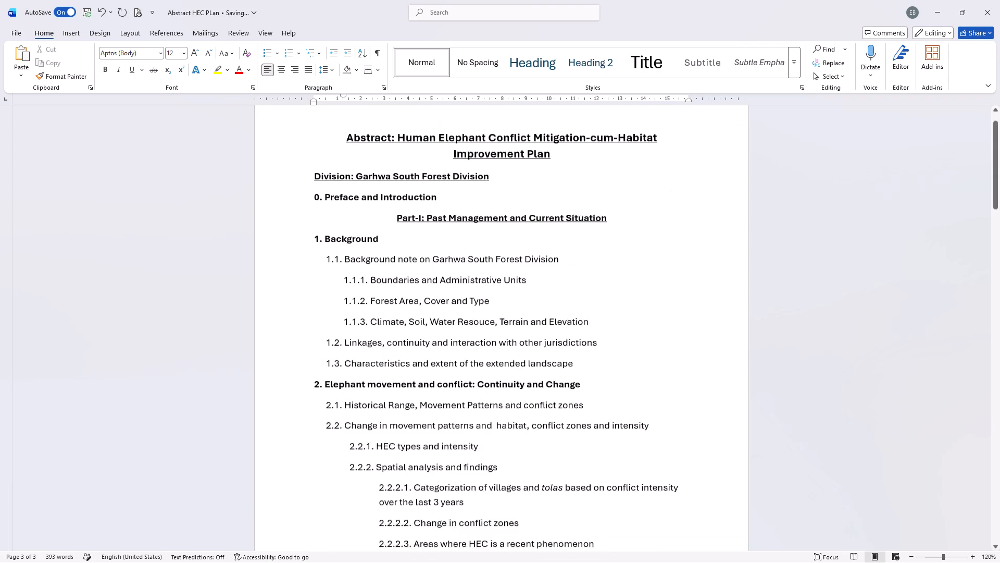
{"action": "scroll", "coordinate": [439, 388], "scroll_direction": "down", "scroll_amount": 7}
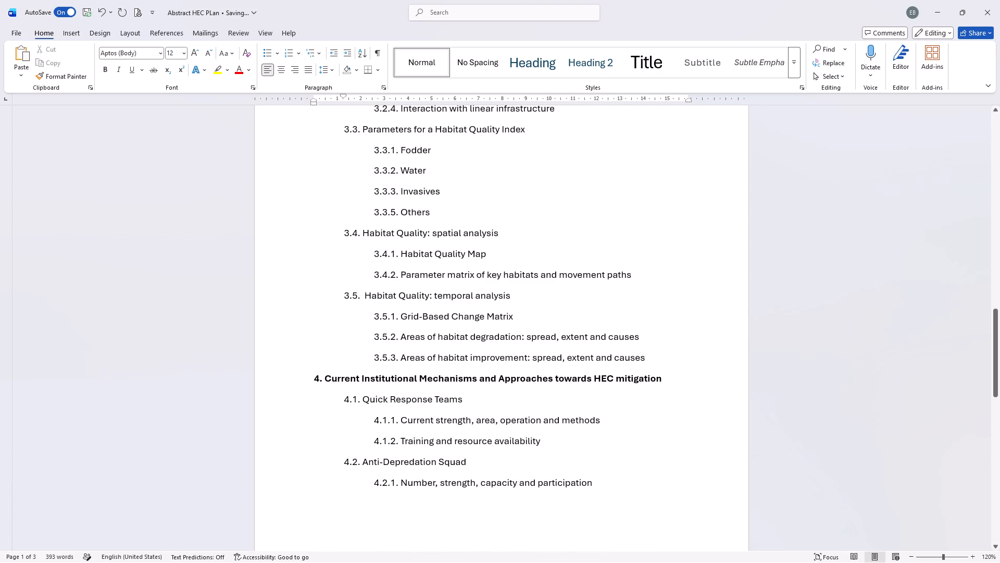
{"action": "scroll", "coordinate": [439, 388], "scroll_direction": "down", "scroll_amount": 3}
{"action": "left_click", "coordinate": [493, 379]}
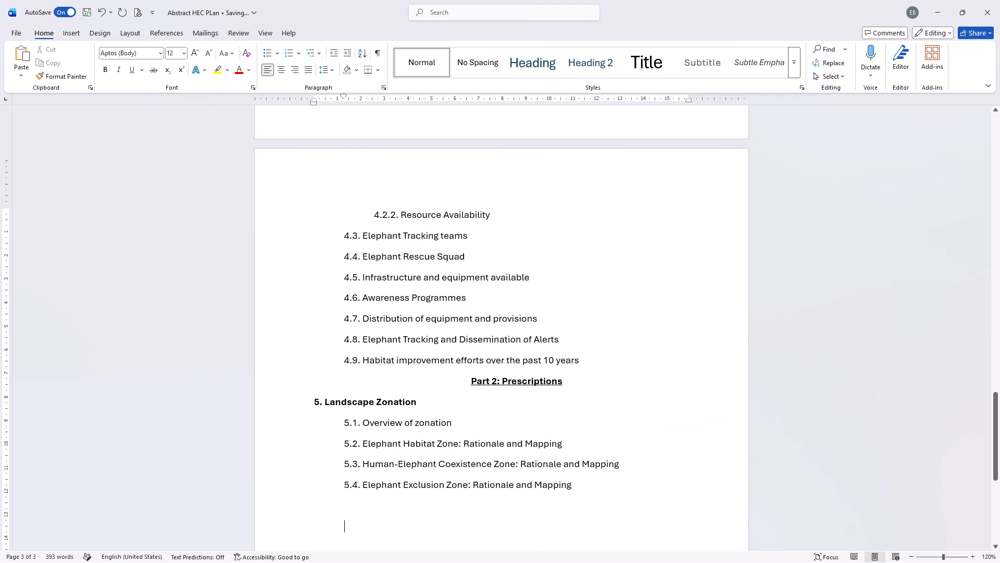
{"action": "key", "text": "Delete"}
{"action": "type", "text": "II"}
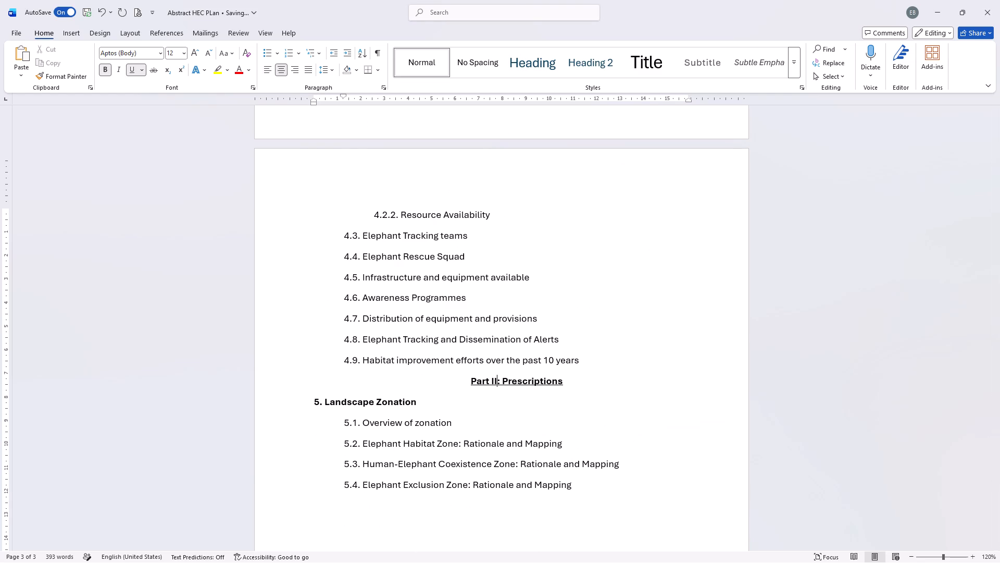
{"action": "left_click", "coordinate": [505, 422]}
Review the outline from the title through sections 1 to 4 and down to the Part II heading.
{"action": "scroll", "coordinate": [505, 422], "scroll_direction": "up", "scroll_amount": 2}
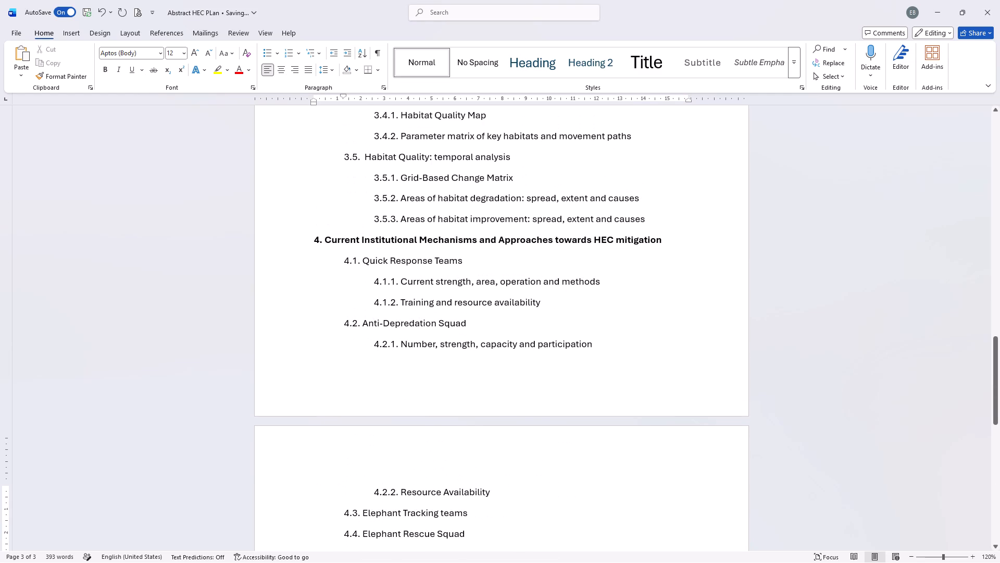
{"action": "scroll", "coordinate": [505, 422], "scroll_direction": "up", "scroll_amount": 3}
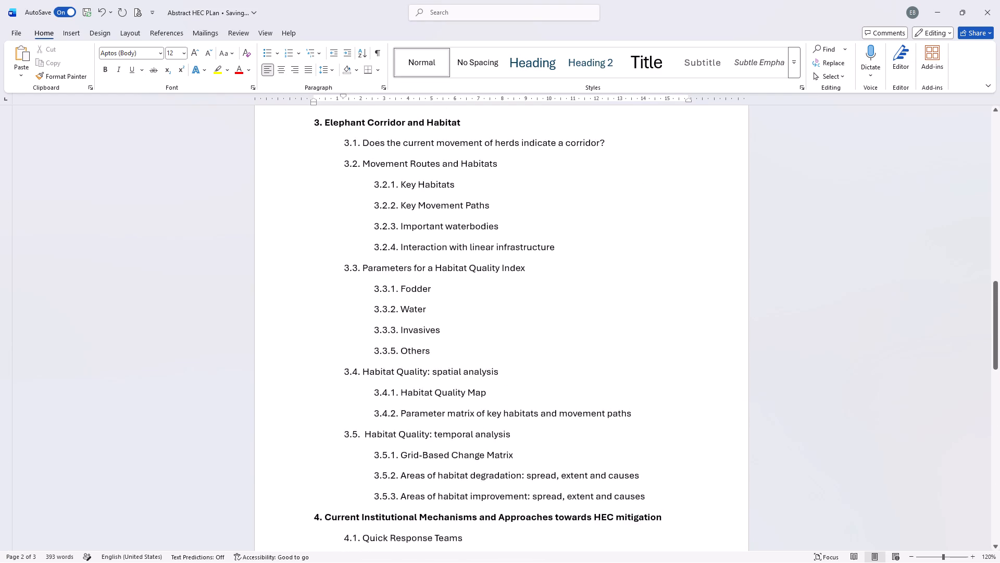
{"action": "scroll", "coordinate": [505, 422], "scroll_direction": "up", "scroll_amount": 5}
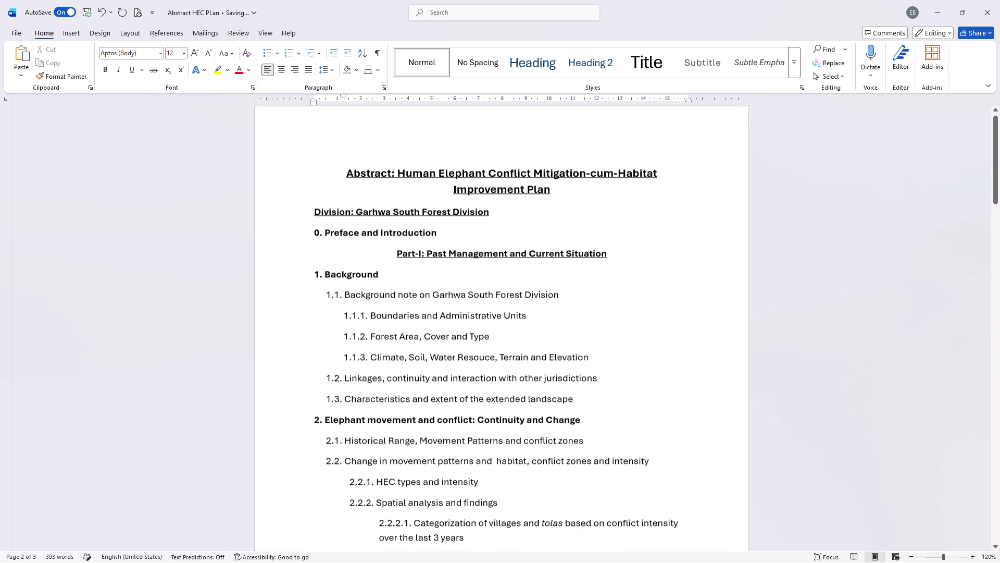
{"action": "scroll", "coordinate": [505, 422], "scroll_direction": "up", "scroll_amount": 1}
{"action": "scroll", "coordinate": [505, 422], "scroll_direction": "down", "scroll_amount": 2}
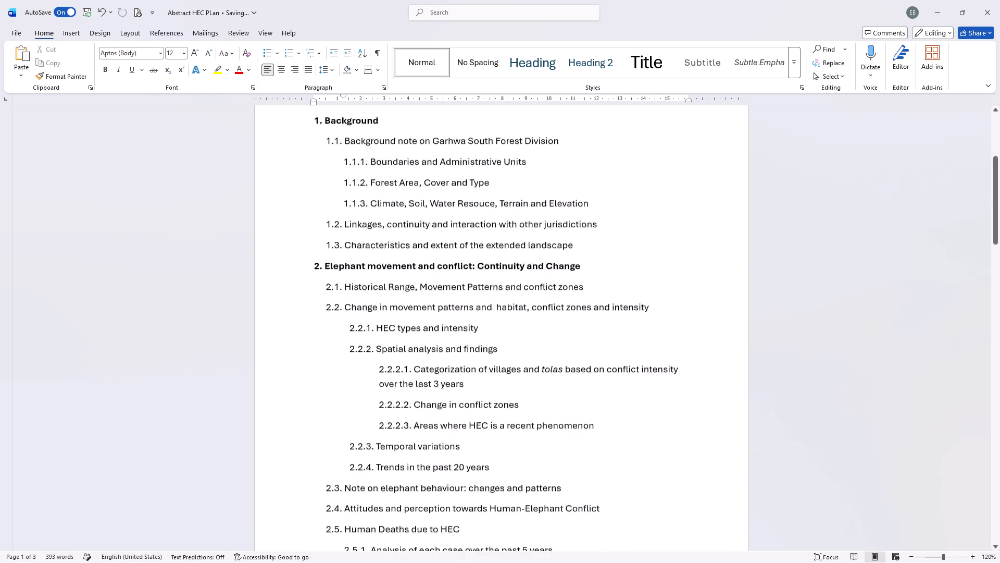
{"action": "scroll", "coordinate": [505, 422], "scroll_direction": "down", "scroll_amount": 7}
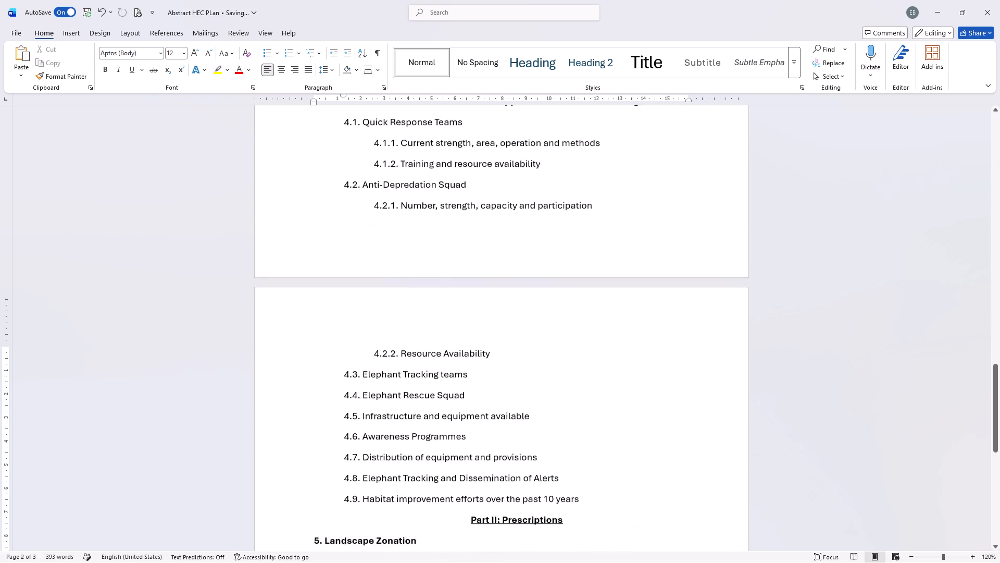
Review the section 5 Landscape Zonation entries against the outline of sections 3 and 4 and the Part II heading.
{"action": "scroll", "coordinate": [505, 422], "scroll_direction": "down", "scroll_amount": 3}
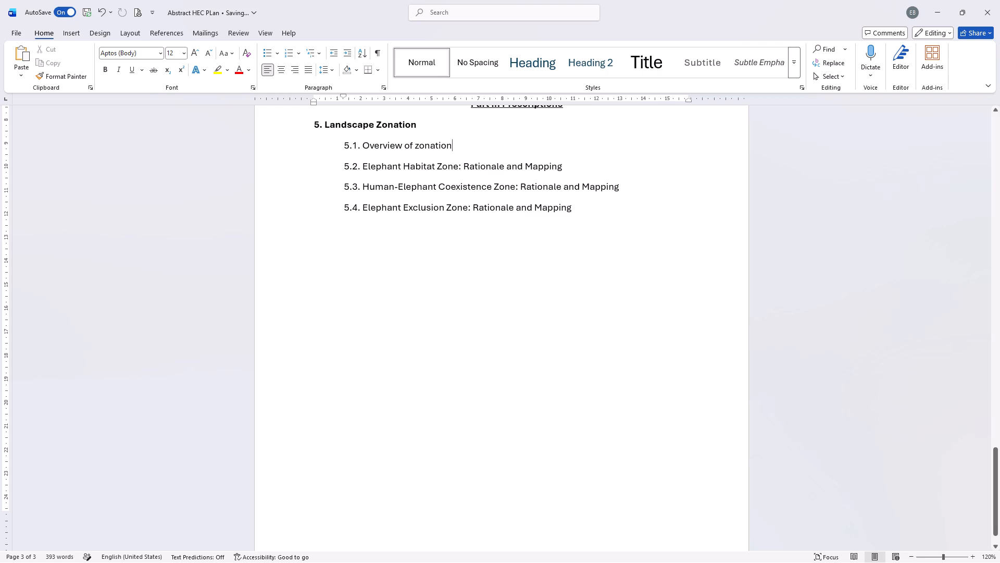
{"action": "scroll", "coordinate": [548, 390], "scroll_direction": "up", "scroll_amount": 1}
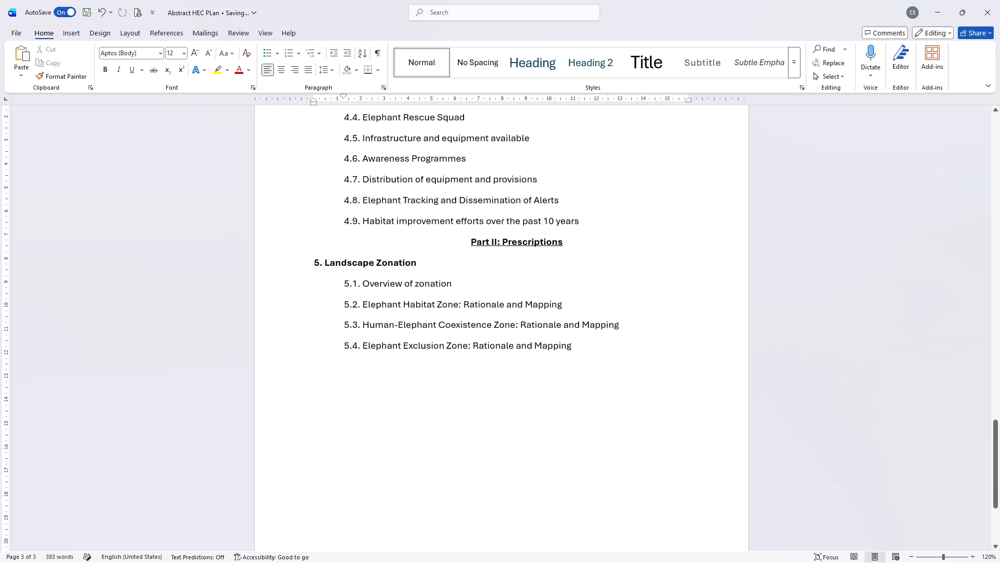
{"action": "left_click", "coordinate": [631, 358]}
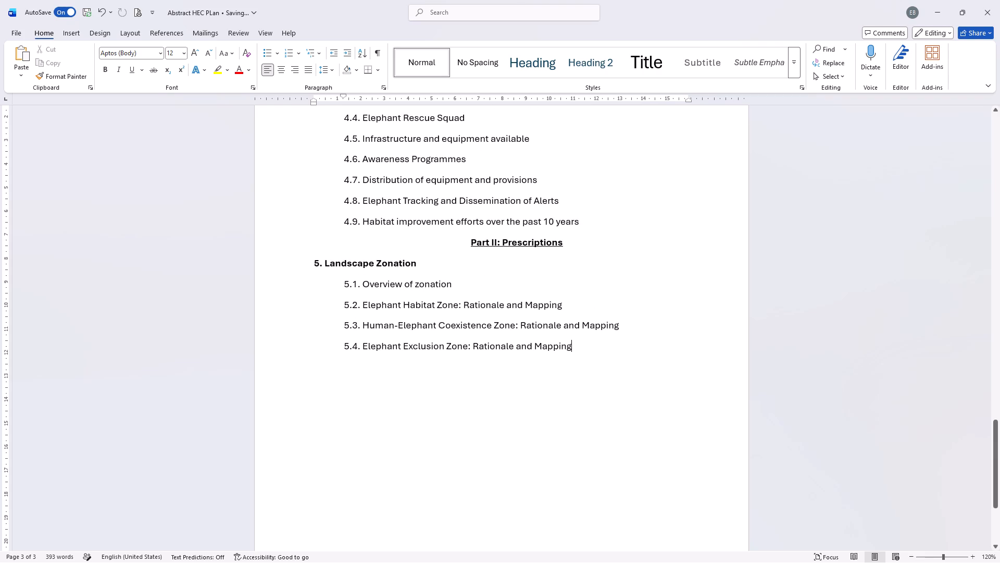
{"action": "scroll", "coordinate": [625, 361], "scroll_direction": "up", "scroll_amount": 5}
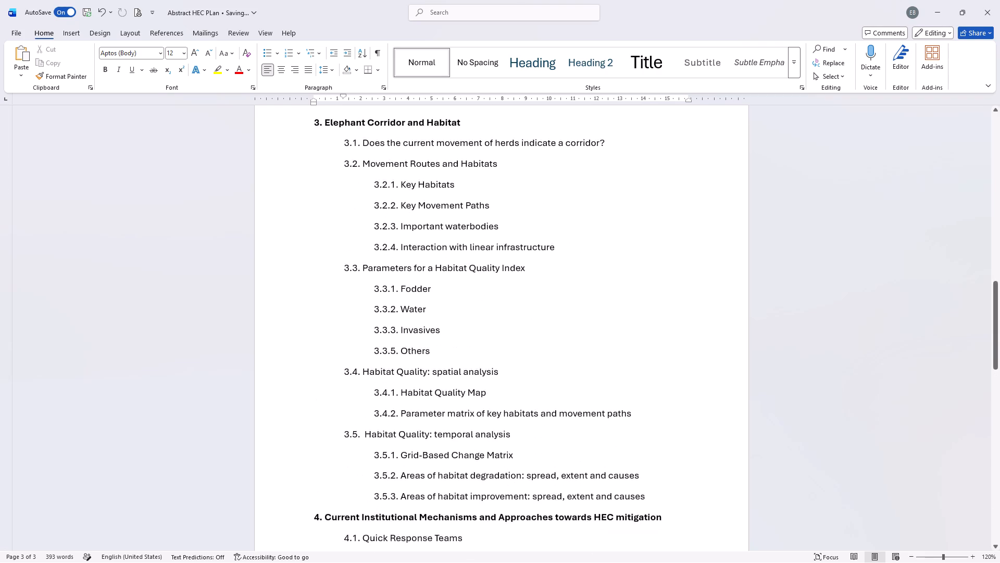
{"action": "scroll", "coordinate": [624, 362], "scroll_direction": "up", "scroll_amount": 8}
{"action": "scroll", "coordinate": [624, 362], "scroll_direction": "down", "scroll_amount": 6}
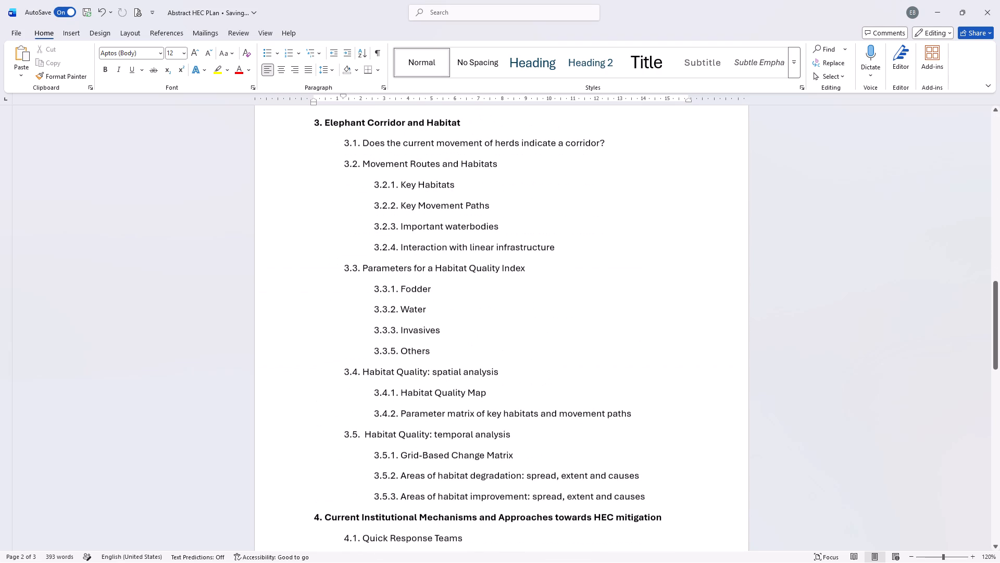
{"action": "scroll", "coordinate": [624, 362], "scroll_direction": "down", "scroll_amount": 4}
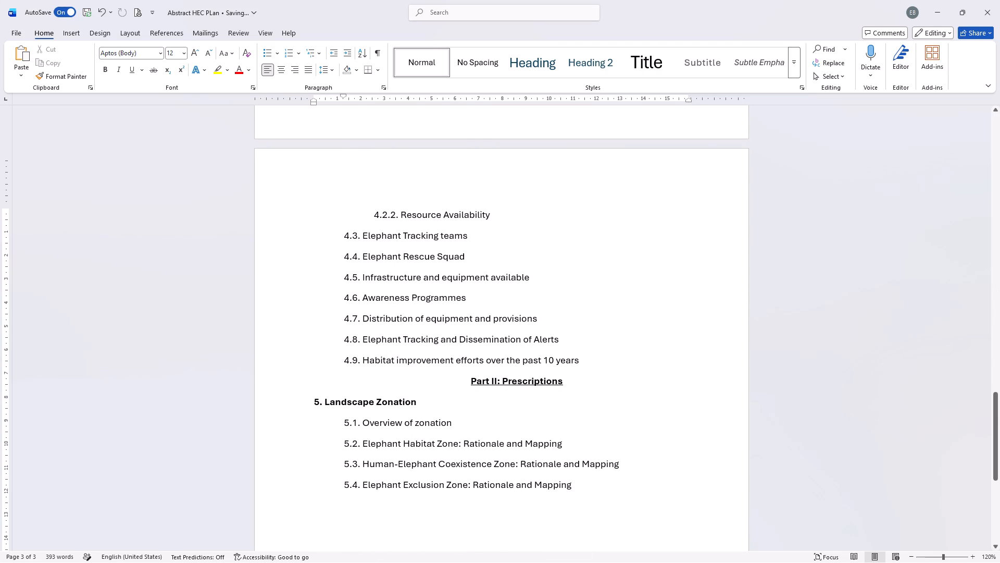
{"action": "scroll", "coordinate": [624, 362], "scroll_direction": "down", "scroll_amount": 1}
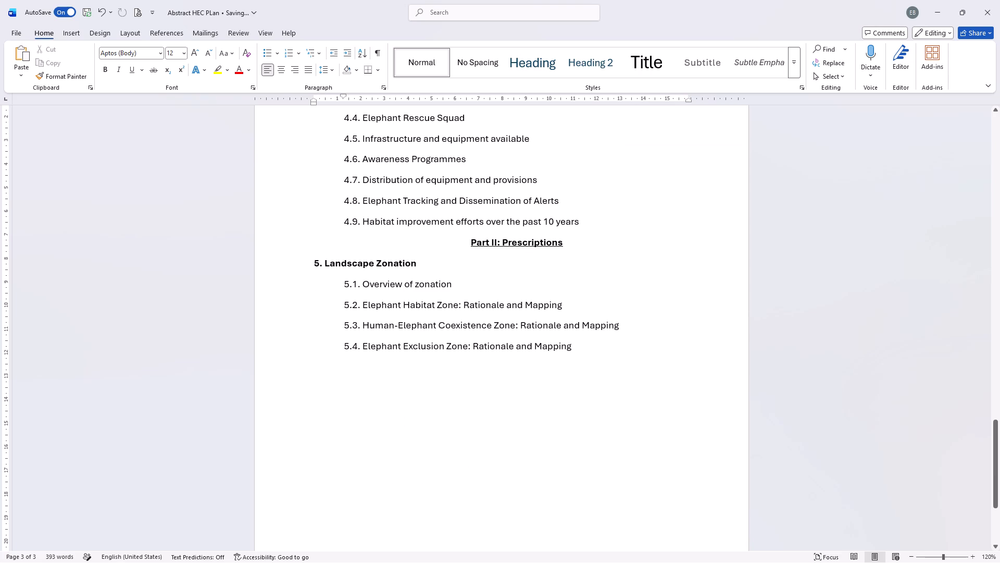
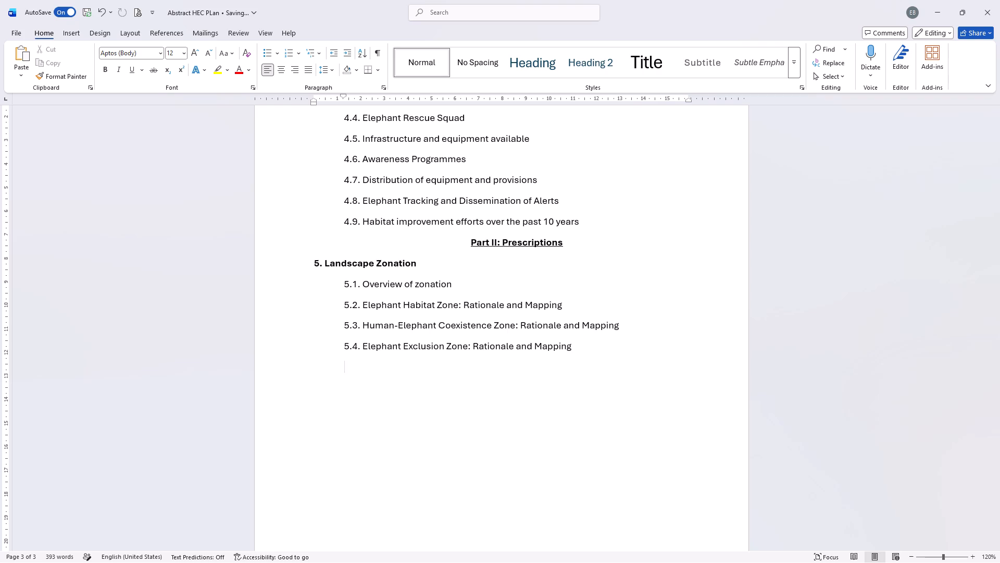
Add the unindented section heading "6. Strengthening Institutional Capacity and Mechanisms" below entry 5.4.
{"action": "key", "text": "BackSpace"}
{"action": "type", "text": "6."}
{"action": "key", "text": "space"}
{"action": "type", "text": "Stre"}
{"action": "type", "text": "ngthening"}
{"action": "key", "text": "space"}
{"action": "type", "text": "Instu"}
{"action": "key", "text": "BackSpace"}
{"action": "type", "text": "itutional"}
{"action": "key", "text": "space"}
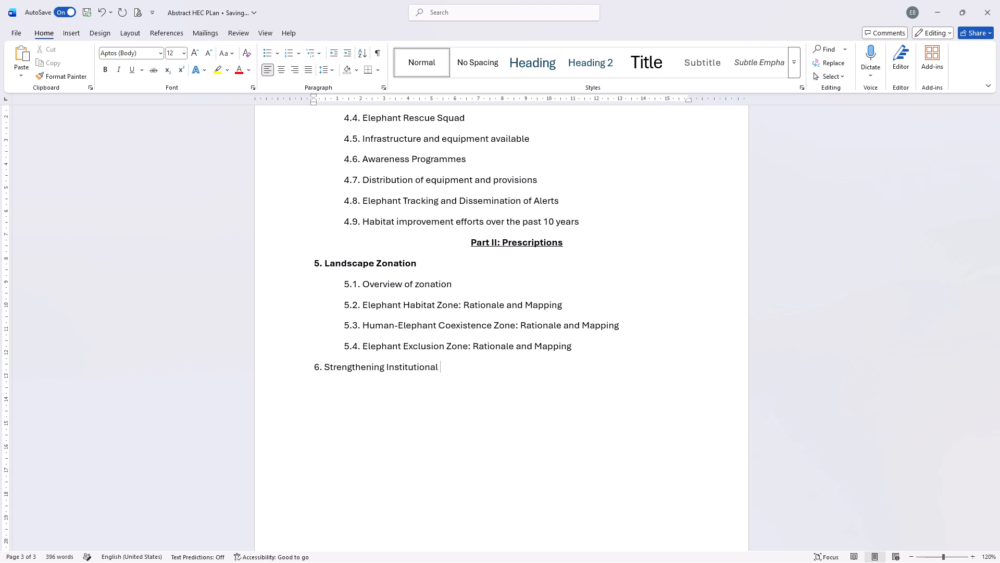
{"action": "type", "text": "Capacity and Mechan"}
{"action": "type", "text": "ism"}
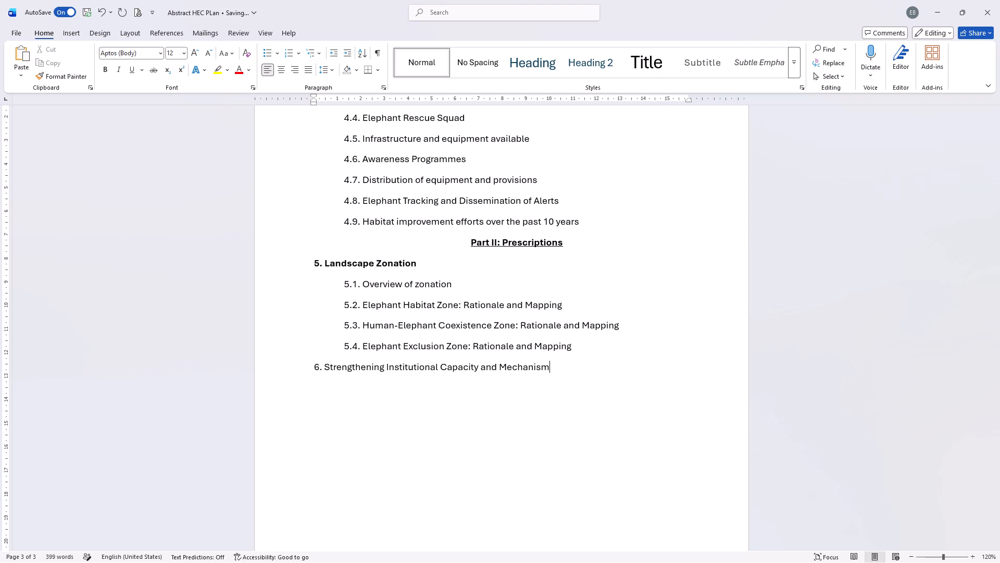
{"action": "key", "text": "s"}
Make the section 6 heading bold.
{"action": "left_click_drag", "start_coordinate": [574, 374], "coordinate": [312, 374]}
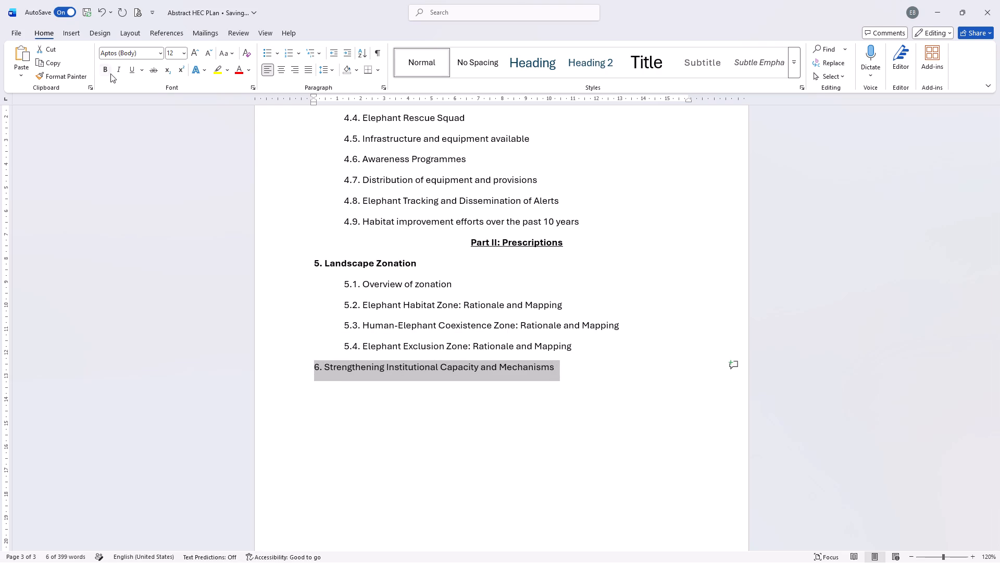
{"action": "left_click", "coordinate": [108, 67]}
{"action": "left_click", "coordinate": [572, 376]}
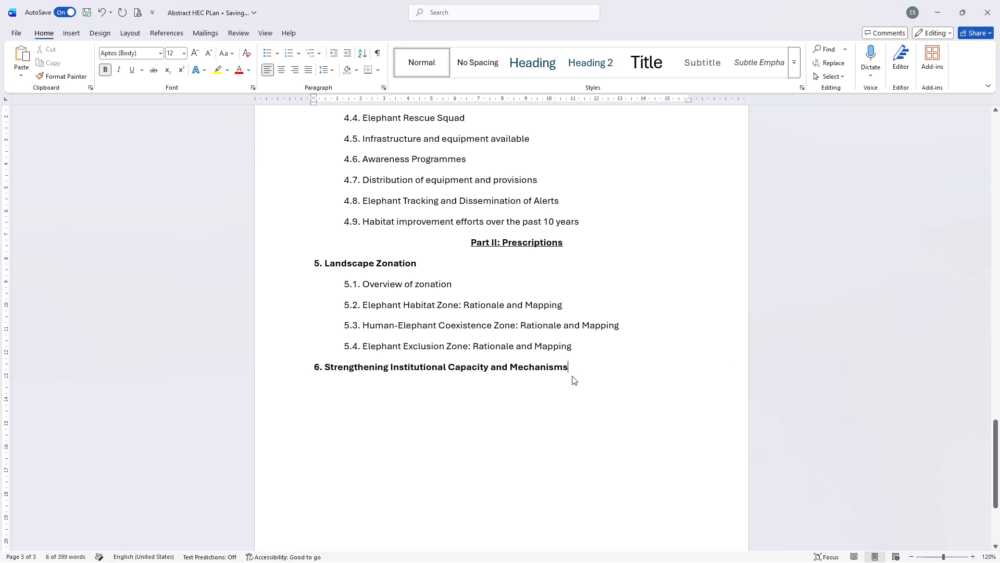
Start an indented sub-entry numbered "5.1." under the section 6 heading, in regular non-bold text.
{"action": "key", "text": "Return"}
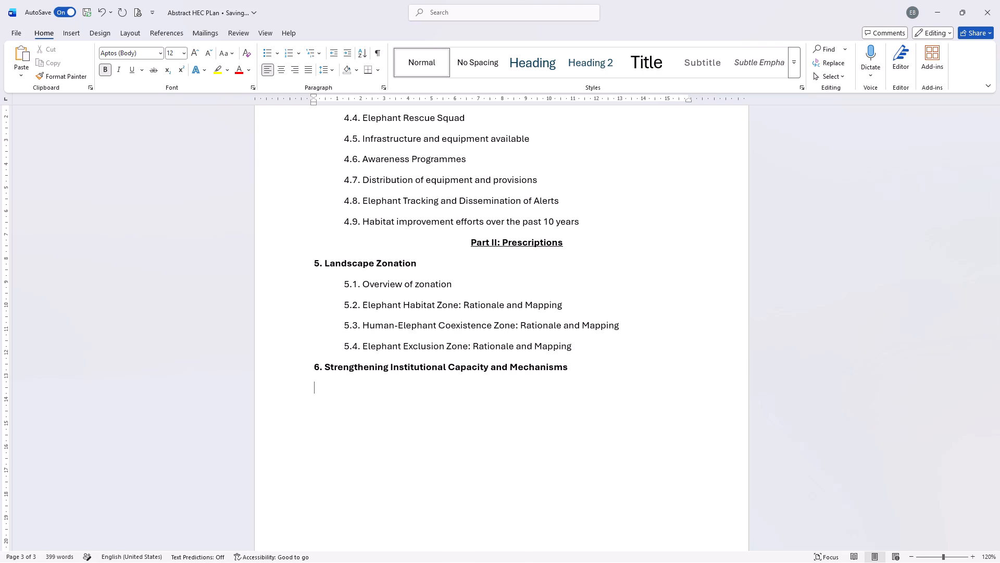
{"action": "key", "text": "Tab"}
{"action": "type", "text": "5.1."}
{"action": "key", "text": "space"}
{"action": "left_click_drag", "start_coordinate": [377, 387], "coordinate": [341, 382]}
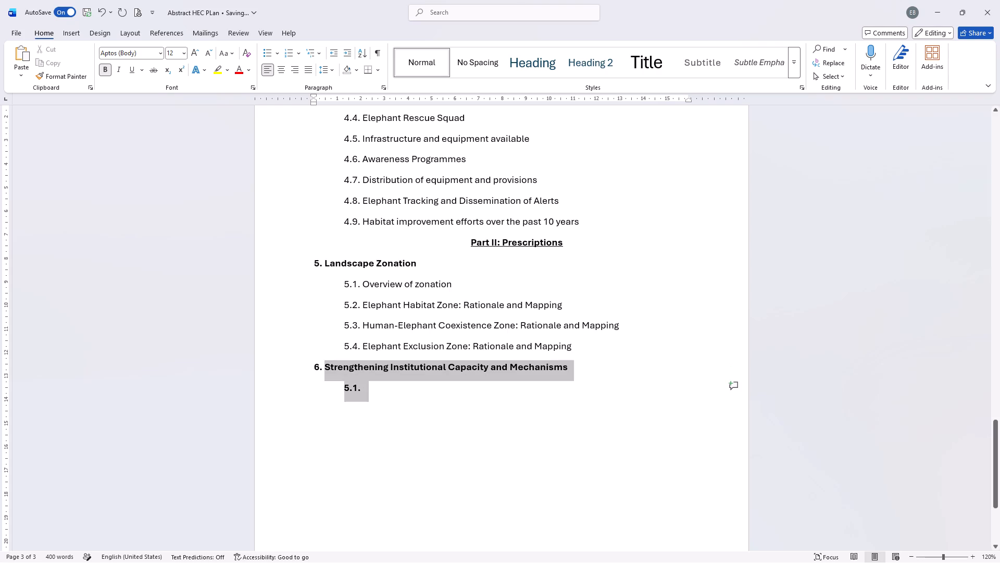
{"action": "left_click_drag", "start_coordinate": [341, 382], "coordinate": [345, 389]}
{"action": "left_click", "coordinate": [108, 71]}
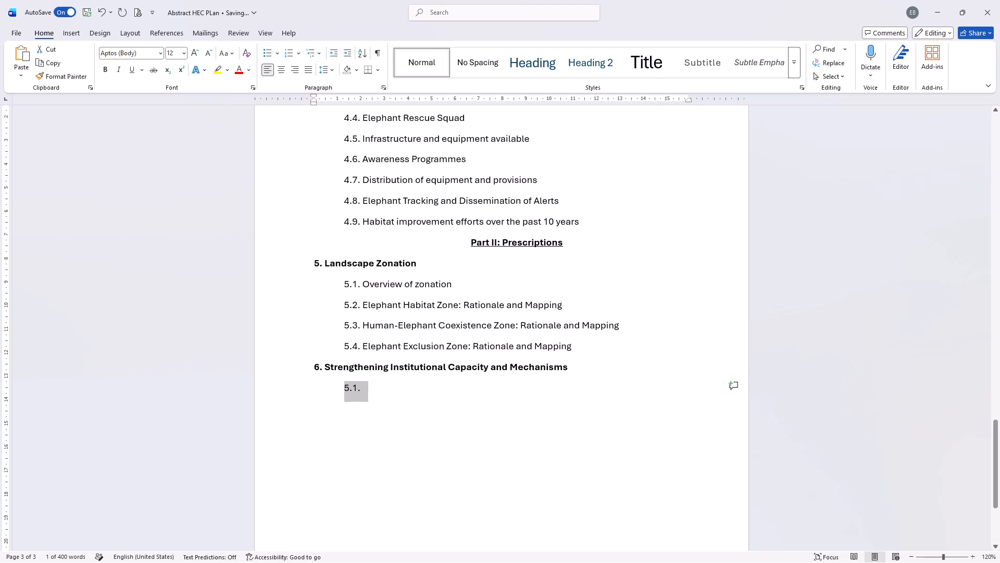
{"action": "left_click", "coordinate": [413, 390]}
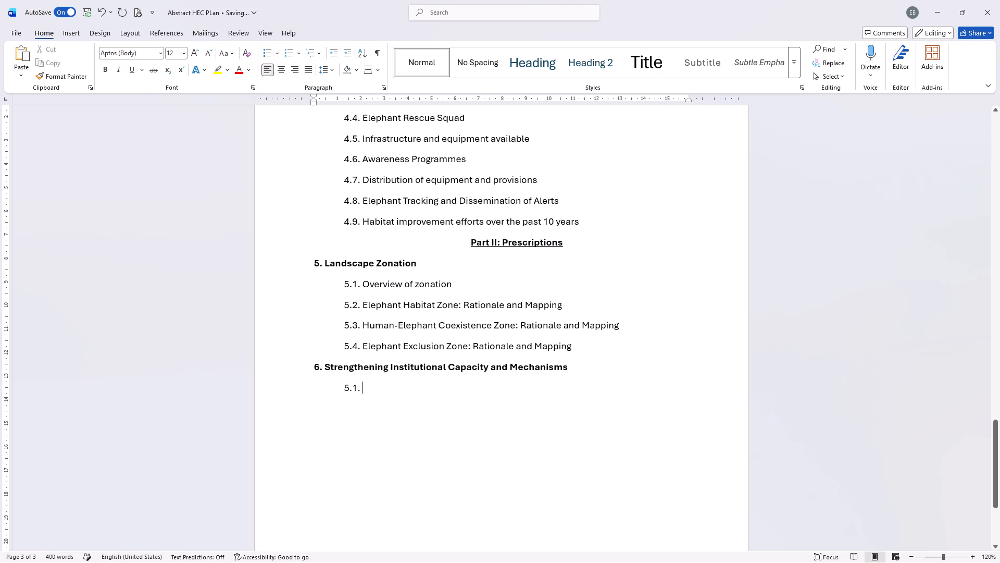
Title the 5.1 entry under section 6 "Early Warning Alert Dessemniation".
{"action": "key", "text": "shift+e"}
{"action": "type", "text": "arly Warm"}
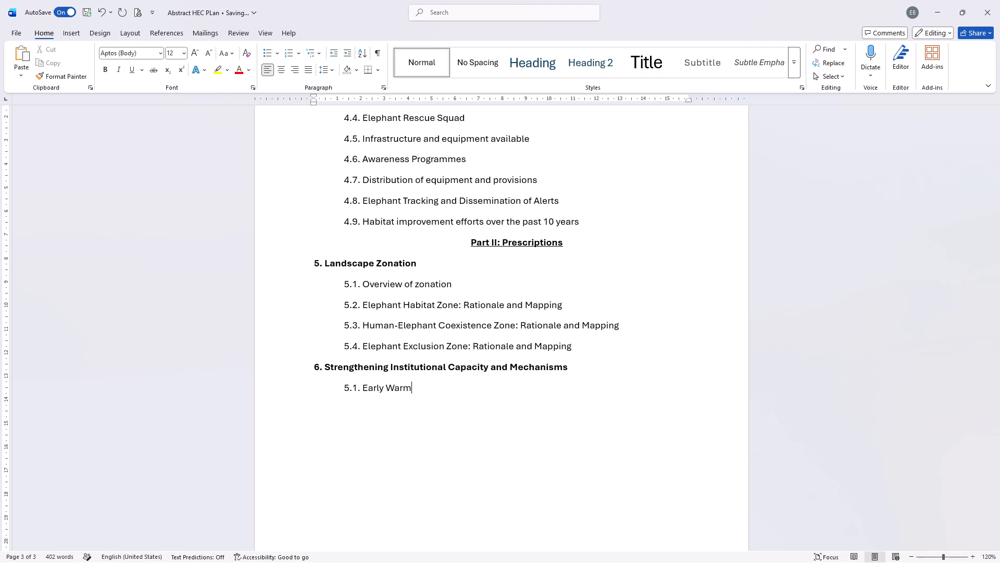
{"action": "key", "text": "BackSpace"}
{"action": "type", "text": "nign"}
{"action": "key", "text": "space"}
{"action": "key", "text": "BackSpace"}
{"action": "key", "text": "BackSpace"}
{"action": "key", "text": "BackSpace"}
{"action": "key", "text": "BackSpace"}
{"action": "type", "text": "ing Alert Dessemniation"}
Add a line numbered "5.1.1." below the Early Warning entry and indent it one level deeper than that entry.
{"action": "key", "text": "Return"}
{"action": "type", "text": "5,"}
{"action": "key", "text": "BackSpace"}
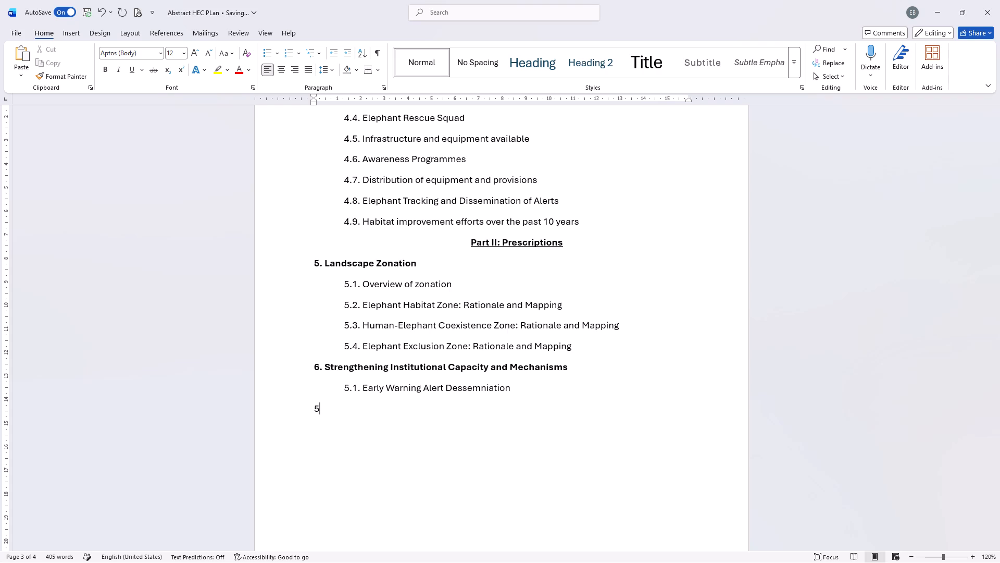
{"action": "type", "text": ".1.1."}
{"action": "key", "text": "space"}
{"action": "scroll", "coordinate": [447, 393], "scroll_direction": "down", "scroll_amount": 2}
{"action": "scroll", "coordinate": [549, 349], "scroll_direction": "up", "scroll_amount": 1}
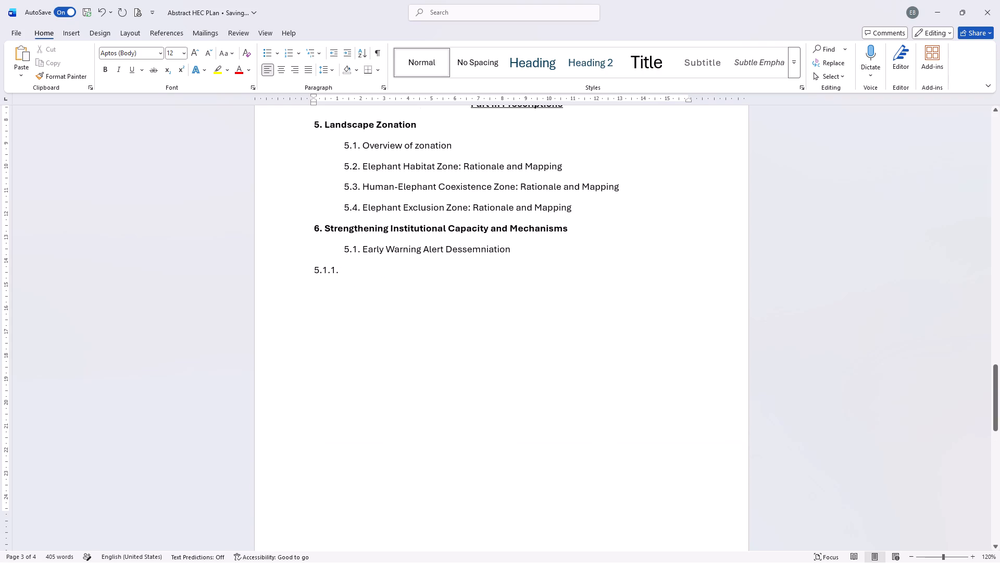
{"action": "left_click", "coordinate": [310, 273]}
{"action": "key", "text": "Tab"}
{"action": "key", "text": "Tab"}
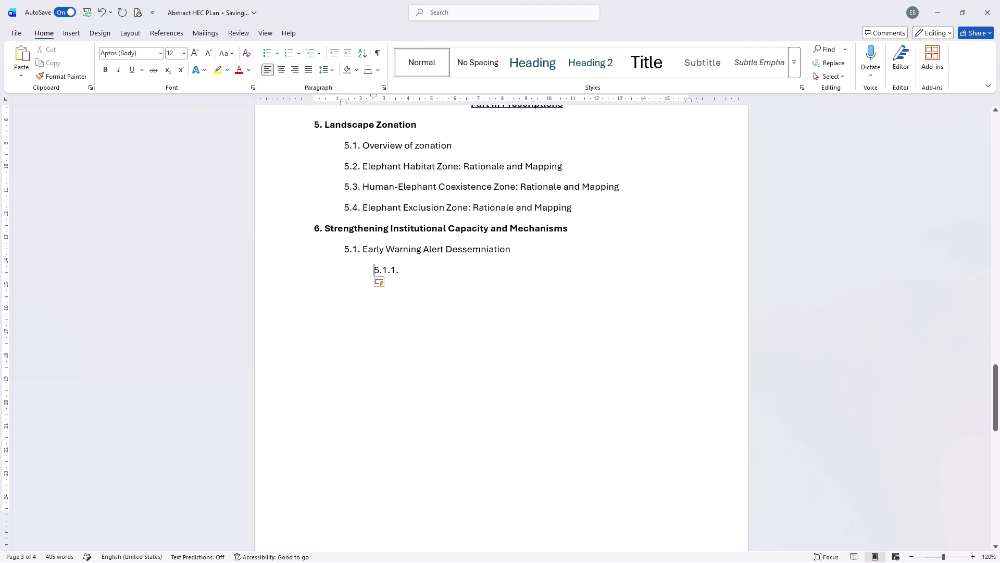
{"action": "left_click", "coordinate": [403, 272]}
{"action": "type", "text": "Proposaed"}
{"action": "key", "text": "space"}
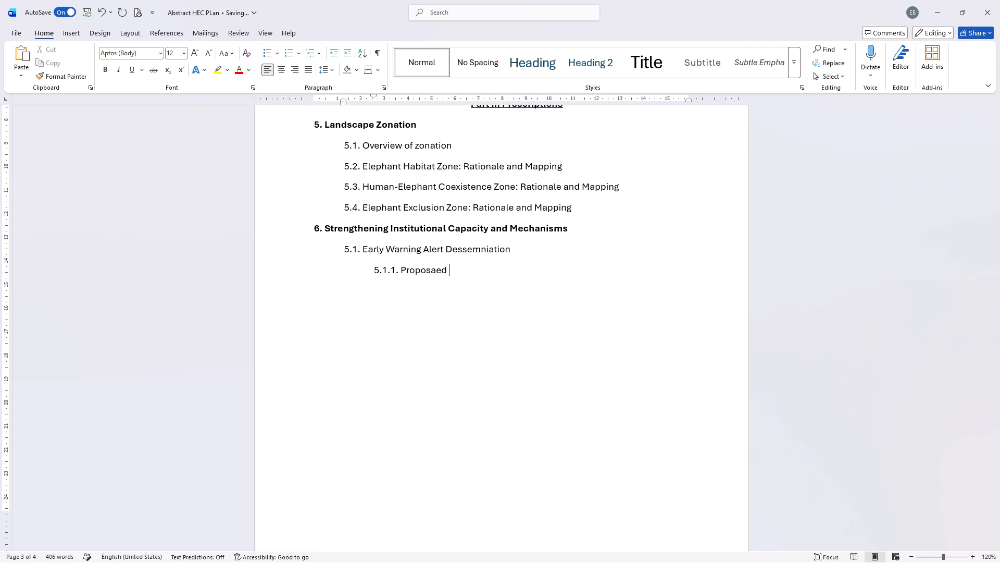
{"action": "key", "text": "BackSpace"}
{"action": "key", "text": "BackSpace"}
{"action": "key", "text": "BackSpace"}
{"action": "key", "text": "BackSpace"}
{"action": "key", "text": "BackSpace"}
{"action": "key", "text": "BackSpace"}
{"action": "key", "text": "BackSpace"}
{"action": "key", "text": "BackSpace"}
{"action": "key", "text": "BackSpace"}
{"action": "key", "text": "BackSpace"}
Title the 5.1.1 entry "Locations for Alert System installation".
{"action": "type", "text": "Locations for"}
{"action": "key", "text": "space"}
{"action": "scroll", "coordinate": [403, 272], "scroll_direction": "up", "scroll_amount": 1}
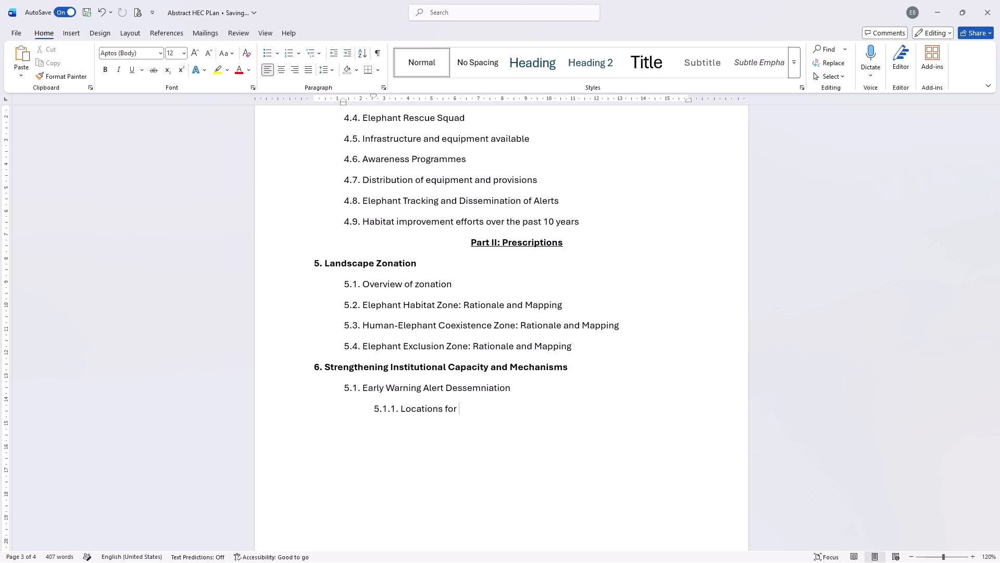
{"action": "type", "text": "War"}
{"action": "key", "text": "BackSpace"}
{"action": "key", "text": "BackSpace"}
{"action": "key", "text": "BackSpace"}
{"action": "key", "text": "shift+a"}
{"action": "type", "text": "lert"}
{"action": "key", "text": "space"}
{"action": "type", "text": "System"}
{"action": "key", "text": "space"}
{"action": "type", "text": "installation"}
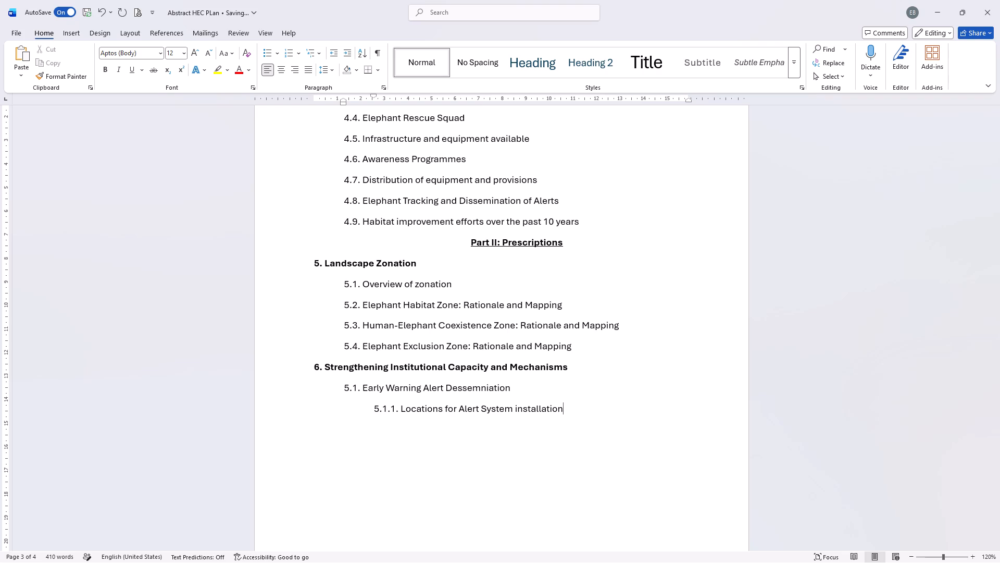
Capitalise the first letter of "installation" in the 5.1.1 entry.
{"action": "key", "text": "Left"}
{"action": "key", "text": "Left"}
{"action": "key", "text": "Left"}
{"action": "key", "text": "Left"}
{"action": "key", "text": "Left"}
{"action": "key", "text": "Left"}
{"action": "key", "text": "Left"}
{"action": "key", "text": "Left"}
{"action": "key", "text": "Left"}
{"action": "key", "text": "Left"}
{"action": "key", "text": "Left"}
{"action": "key", "text": "BackSpace"}
{"action": "key", "text": "shift+i"}
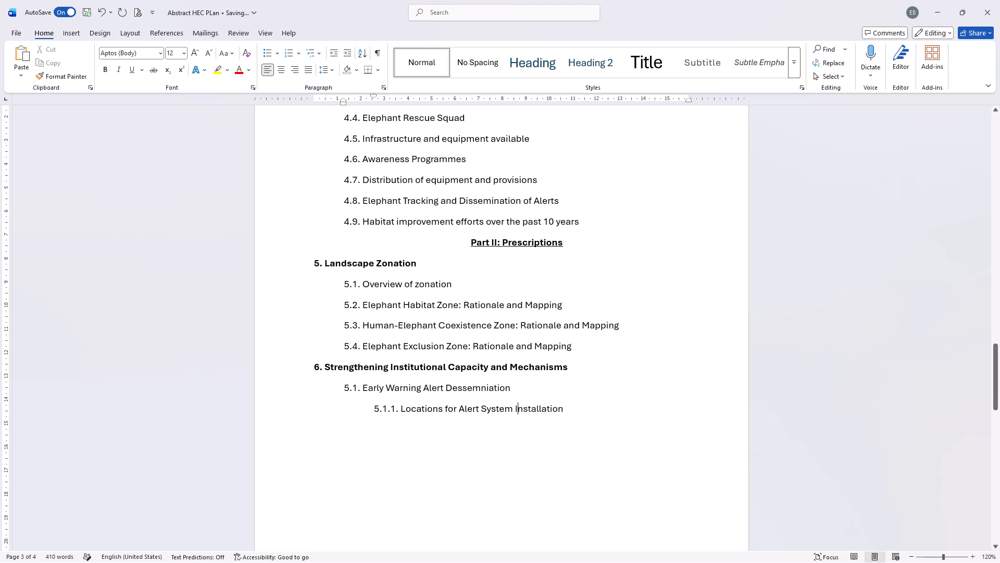
{"action": "left_click", "coordinate": [582, 415]}
Change "Dessemniation" to "Dissemniation" in the Early Warning Alert entry.
{"action": "left_click", "coordinate": [457, 385]}
{"action": "key", "text": "BackSpace"}
{"action": "key", "text": "i"}
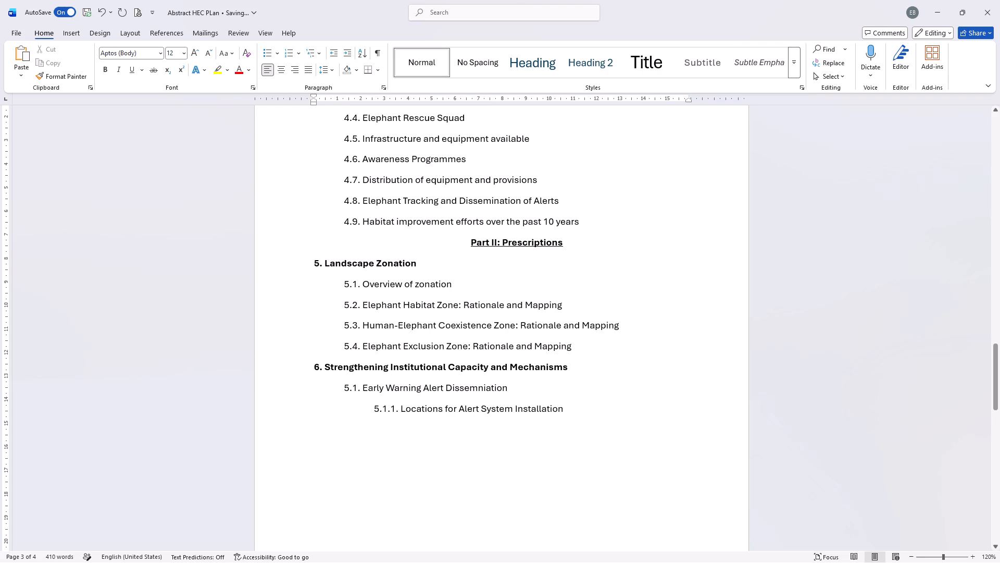
Add a line numbered "5.1.2." below the 5.1.1 entry at the same indent level.
{"action": "left_click", "coordinate": [584, 407]}
{"action": "key", "text": "Return"}
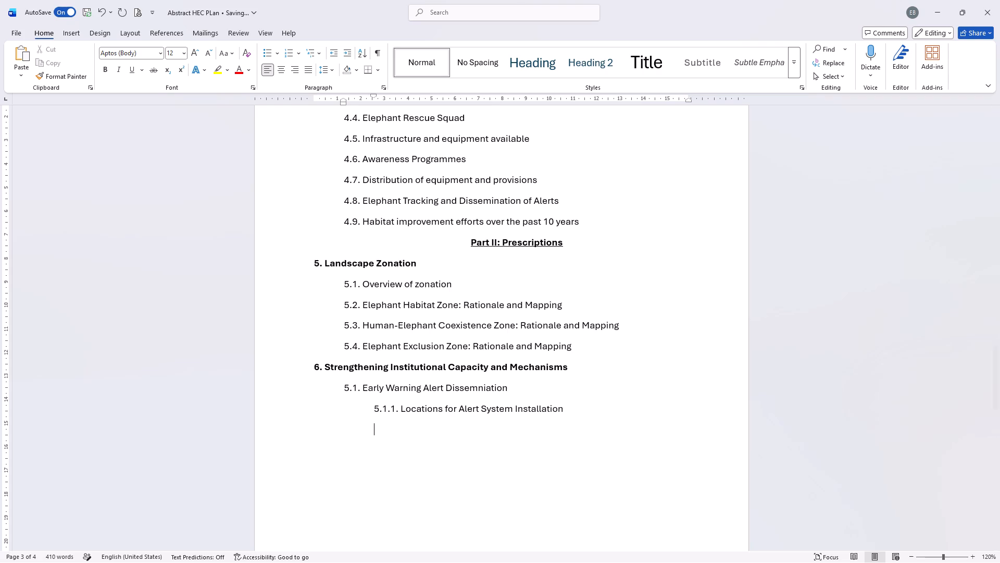
{"action": "type", "text": "5.1.2."}
{"action": "key", "text": "space"}
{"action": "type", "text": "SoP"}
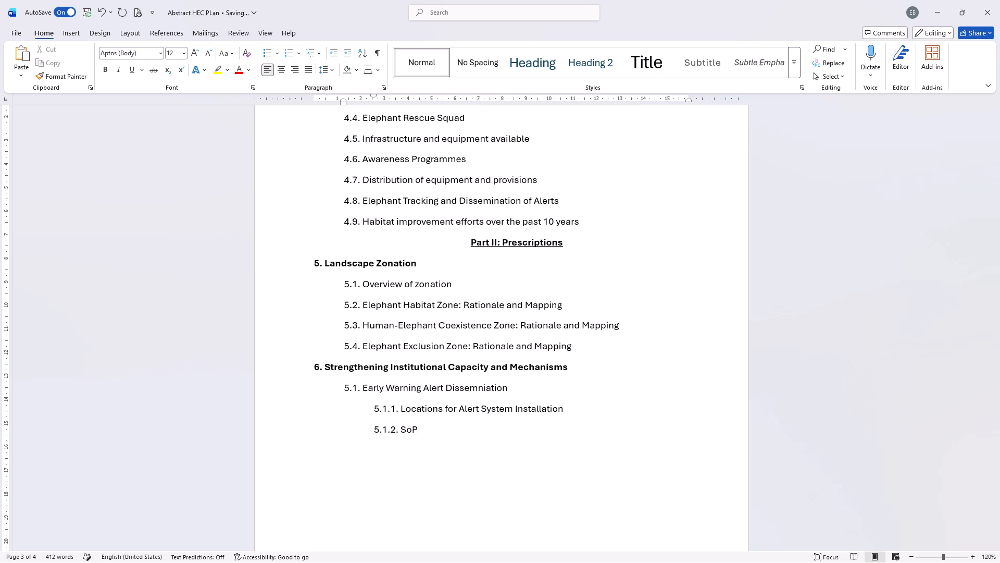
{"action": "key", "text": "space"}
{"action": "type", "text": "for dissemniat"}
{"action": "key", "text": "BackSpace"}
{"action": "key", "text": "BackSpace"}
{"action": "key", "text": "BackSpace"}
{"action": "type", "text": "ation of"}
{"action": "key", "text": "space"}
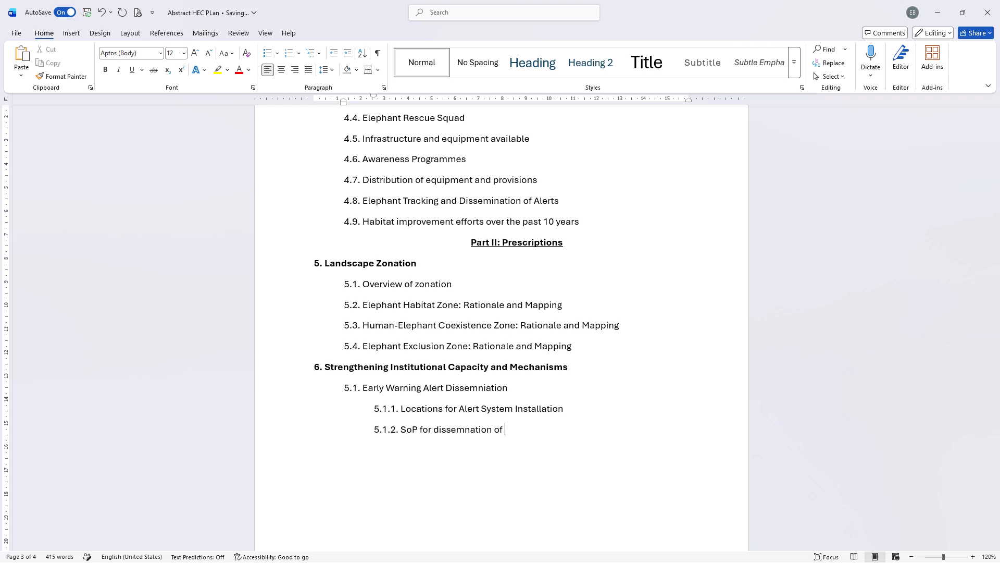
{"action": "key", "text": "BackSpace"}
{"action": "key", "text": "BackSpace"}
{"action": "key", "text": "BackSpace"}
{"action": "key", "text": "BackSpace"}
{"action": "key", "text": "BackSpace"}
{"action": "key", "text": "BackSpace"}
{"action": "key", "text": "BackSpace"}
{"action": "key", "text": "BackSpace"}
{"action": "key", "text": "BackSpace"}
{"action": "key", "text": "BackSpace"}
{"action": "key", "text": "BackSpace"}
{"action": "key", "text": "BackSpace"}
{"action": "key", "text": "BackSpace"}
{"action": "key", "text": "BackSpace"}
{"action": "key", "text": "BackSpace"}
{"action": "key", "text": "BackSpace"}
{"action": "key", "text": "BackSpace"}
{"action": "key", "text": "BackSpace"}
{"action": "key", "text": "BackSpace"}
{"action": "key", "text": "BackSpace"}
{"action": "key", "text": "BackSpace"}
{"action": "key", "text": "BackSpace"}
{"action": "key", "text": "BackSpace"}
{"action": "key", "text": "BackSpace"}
Title the 5.1.2 entry "Graduated response: SoP for dissemniation of alerts", without a closing period.
{"action": "type", "text": "Gra"}
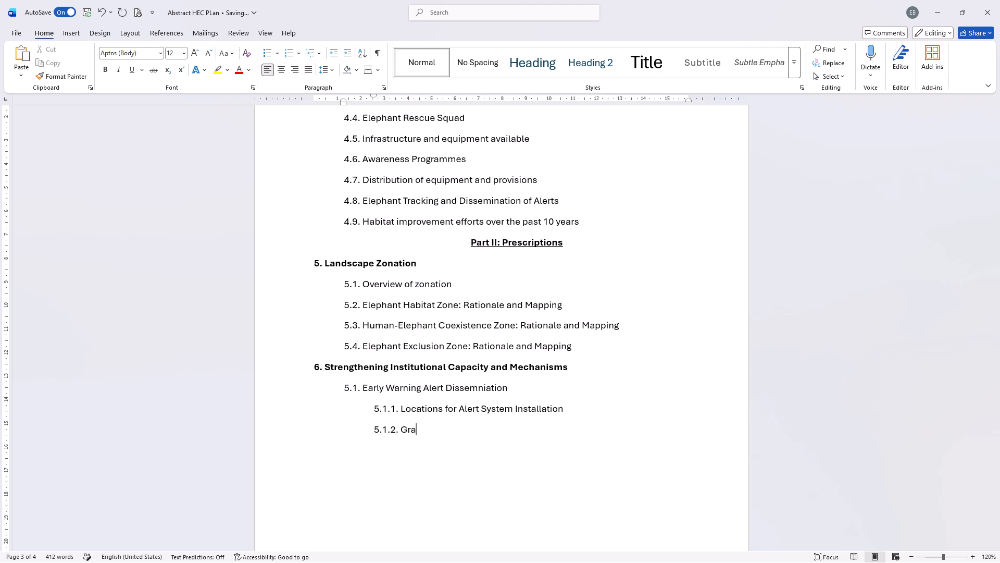
{"action": "type", "text": "duated respor"}
{"action": "key", "text": "BackSpace"}
{"action": "type", "text": "mnse"}
{"action": "key", "text": "BackSpace"}
{"action": "key", "text": "BackSpace"}
{"action": "key", "text": "BackSpace"}
{"action": "key", "text": "BackSpace"}
{"action": "type", "text": "nse:"}
{"action": "key", "text": "space"}
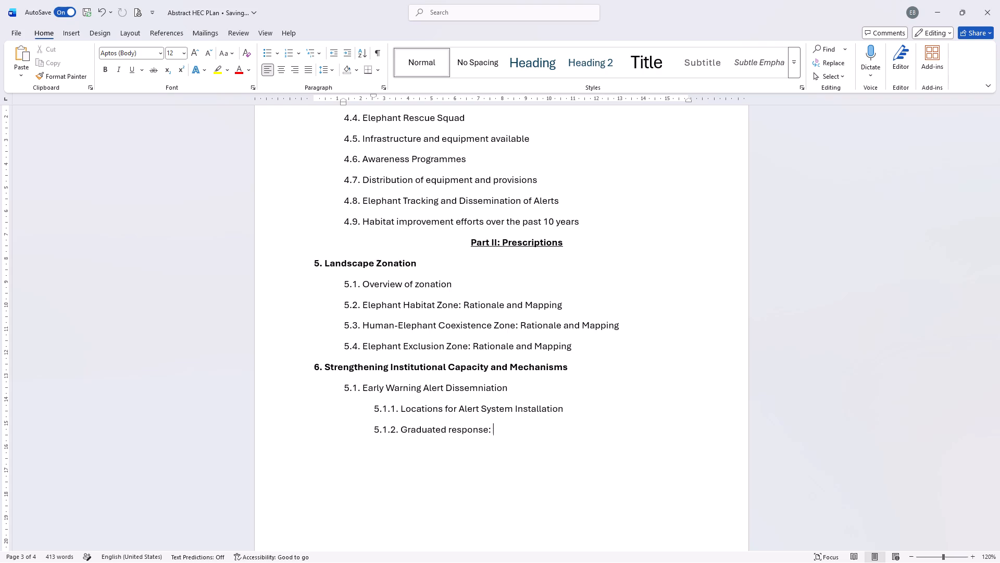
{"action": "type", "text": "SoP for dissemniation fo"}
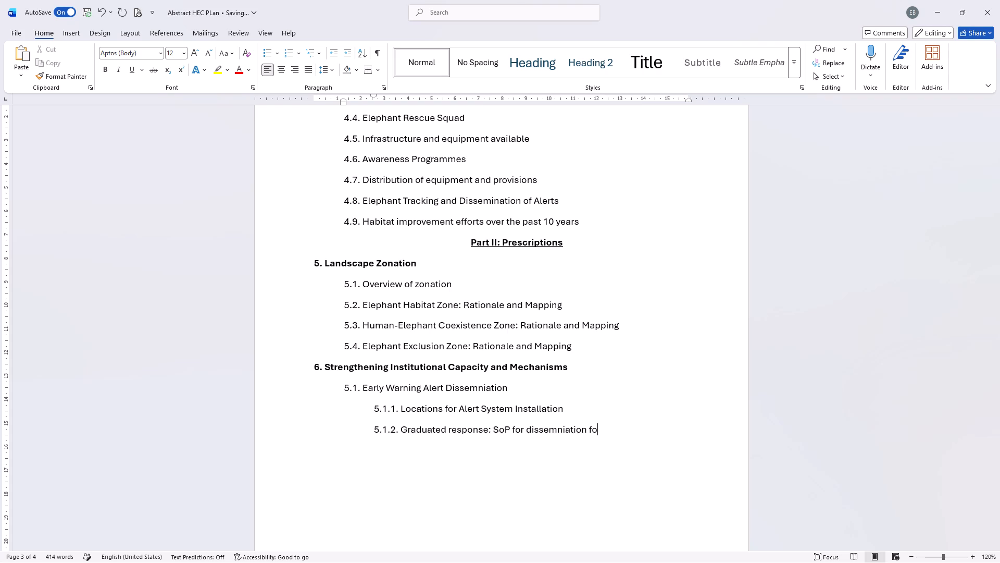
{"action": "key", "text": "BackSpace"}
{"action": "key", "text": "BackSpace"}
{"action": "type", "text": "of akl"}
{"action": "key", "text": "BackSpace"}
{"action": "key", "text": "BackSpace"}
{"action": "type", "text": "lert"}
{"action": "type", "text": "ds"}
{"action": "key", "text": "BackSpace"}
{"action": "key", "text": "BackSpace"}
{"action": "key", "text": "s"}
{"action": "key", "text": "period"}
{"action": "key", "text": "BackSpace"}
Add a line numbered "5.2." below the 5.1.2 entry, indented to the same level as the Early Warning Alert entry.
{"action": "key", "text": "Return"}
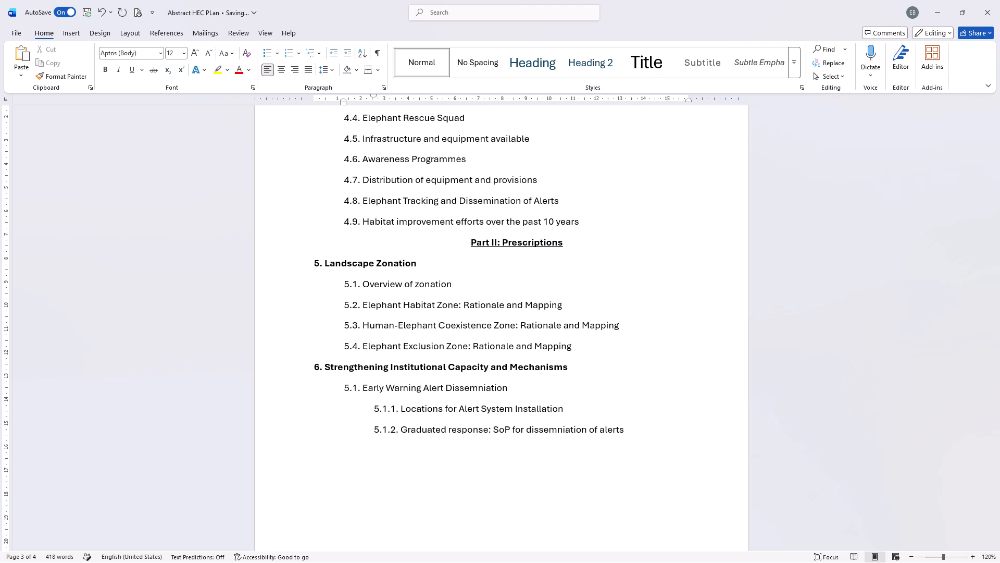
{"action": "key", "text": "BackSpace"}
{"action": "key", "text": "Tab"}
{"action": "type", "text": "5.2."}
{"action": "key", "text": "space"}
Title the 5.2 entry under section 6 "Manpower, vehicles and provisions".
{"action": "scroll", "coordinate": [584, 403], "scroll_direction": "down", "scroll_amount": 1}
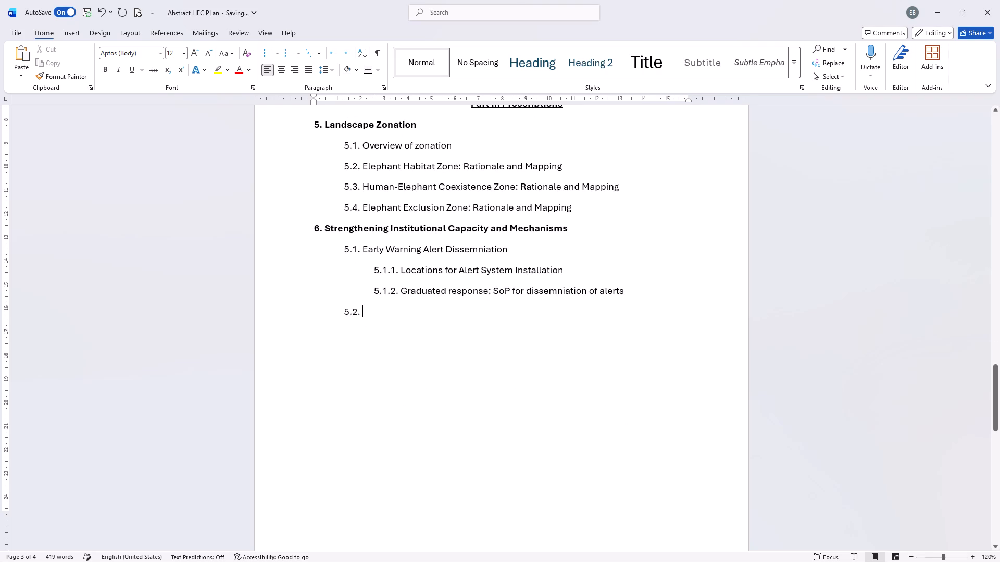
{"action": "type", "text": "Manpower and vehice"}
{"action": "key", "text": "BackSpace"}
{"action": "key", "text": "BackSpace"}
{"action": "key", "text": "BackSpace"}
{"action": "key", "text": "BackSpace"}
{"action": "key", "text": "BackSpace"}
{"action": "key", "text": "BackSpace"}
{"action": "key", "text": "BackSpace"}
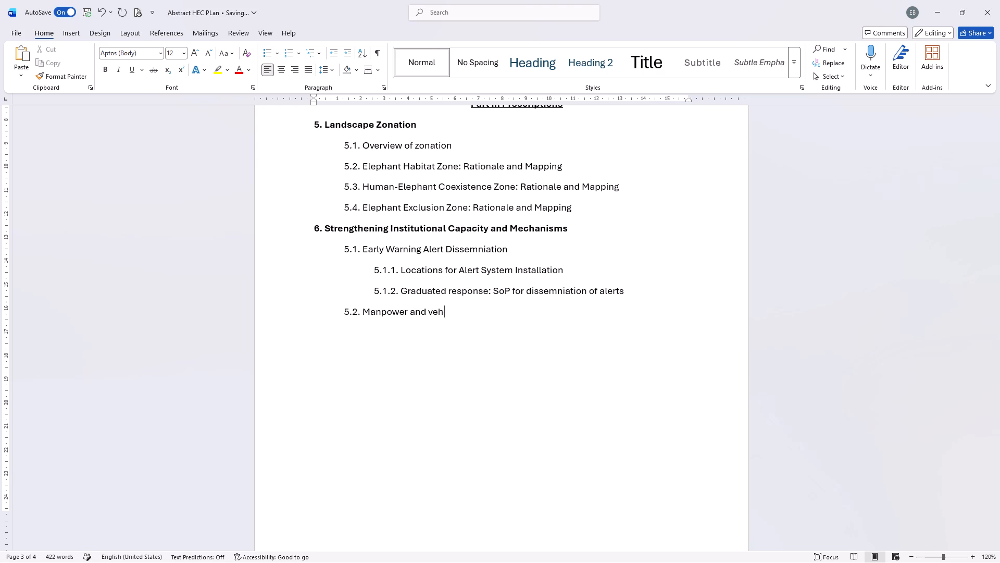
{"action": "key", "text": "BackSpace"}
{"action": "key", "text": "BackSpace"}
{"action": "key", "text": "BackSpace"}
{"action": "key", "text": "BackSpace"}
{"action": "type", "text": ", vehicles and provisions"}
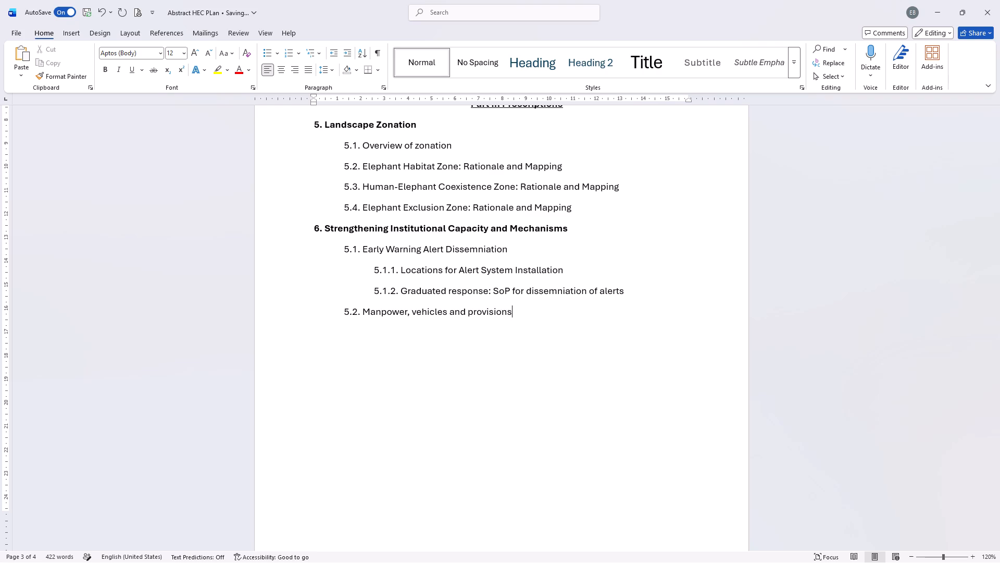
Add the entry "5.3. Communication infrastructure" below the Manpower entry at the same indent level.
{"action": "key", "text": "Return"}
{"action": "key", "text": "Tab"}
{"action": "type", "text": "5.3."}
{"action": "key", "text": "space"}
{"action": "type", "text": "Commui"}
{"action": "key", "text": "BackSpace"}
{"action": "key", "text": "BackSpace"}
{"action": "type", "text": "nication infrastructure"}
{"action": "key", "text": "Return"}
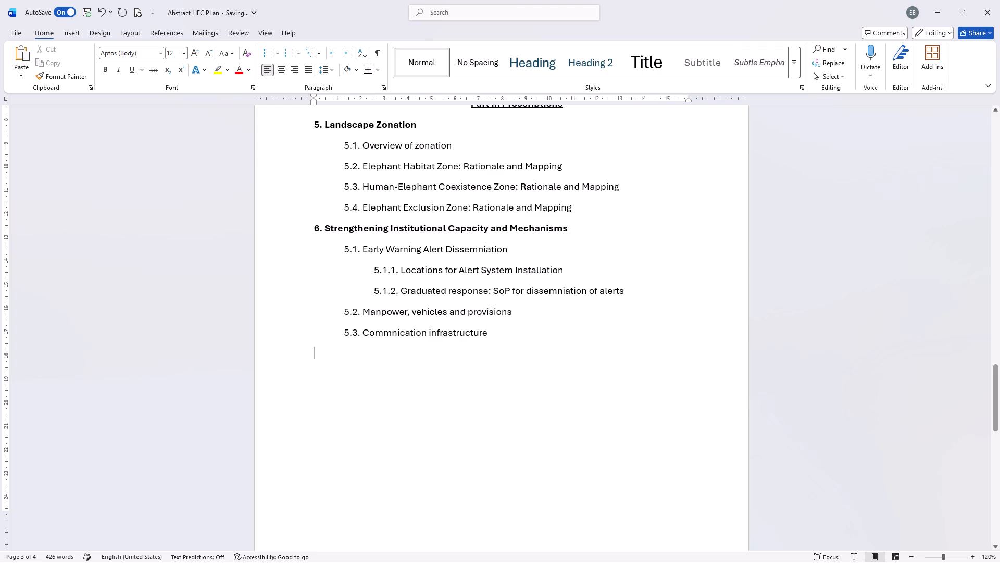
{"action": "left_click", "coordinate": [394, 337]}
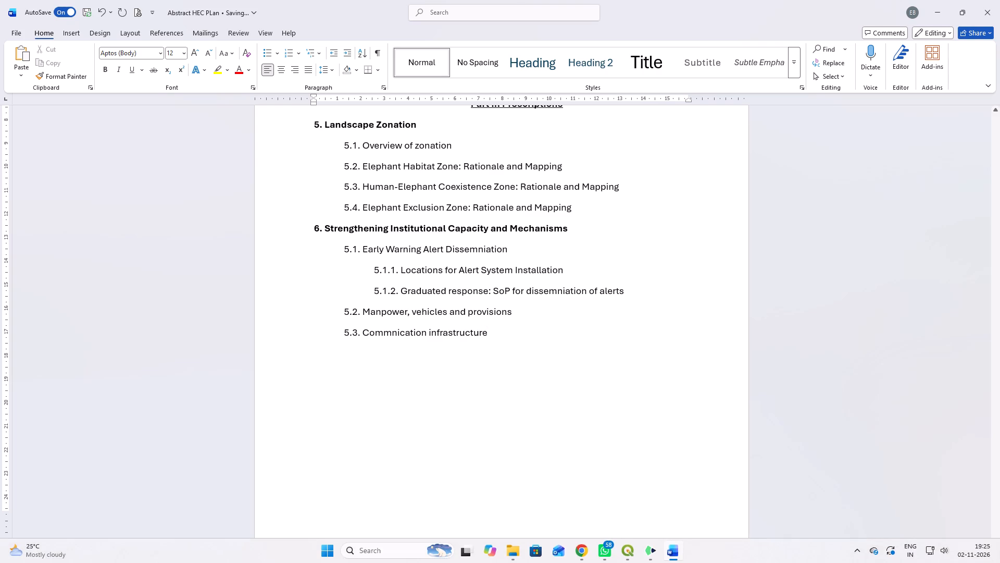
{"action": "key", "text": "u"}
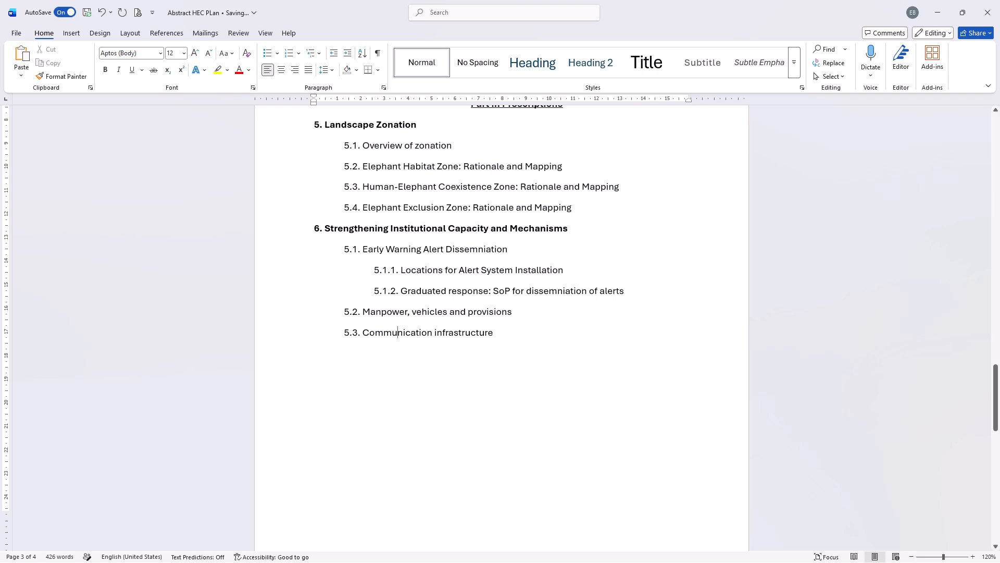
Capitalise the first letter of "infrastructure" in the 5.3 Communication entry.
{"action": "left_click", "coordinate": [438, 333]}
{"action": "key", "text": "Delete"}
{"action": "key", "text": "shift+i"}
Save the document.
{"action": "left_click", "coordinate": [377, 426]}
{"action": "left_click", "coordinate": [85, 11]}
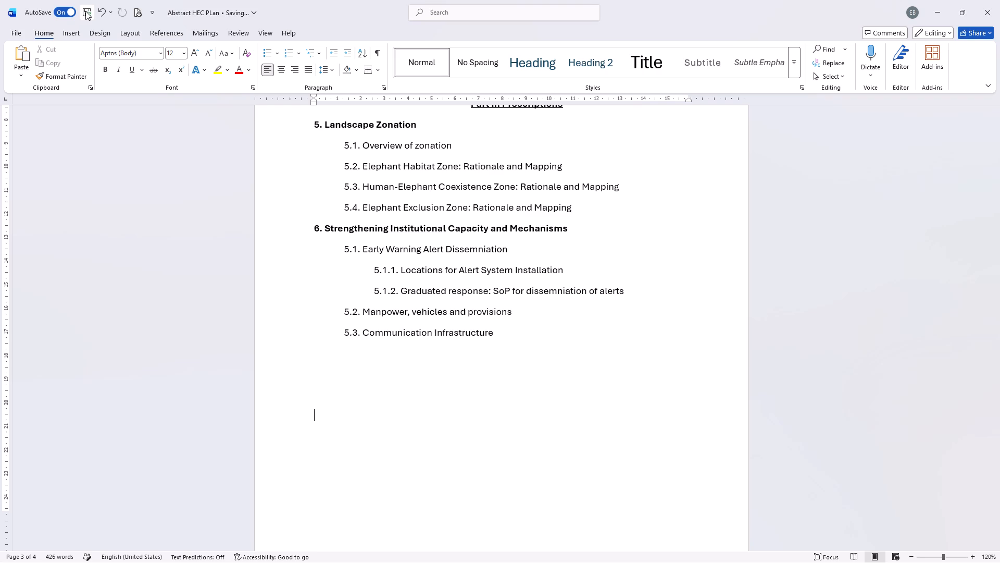
Add the entry "5.4. Strengthening QRTs" below the Communication Infrastructure entry at the same indent level.
{"action": "left_click", "coordinate": [511, 341]}
{"action": "key", "text": "Return"}
{"action": "key", "text": "Tab"}
{"action": "type", "text": "5.3"}
{"action": "key", "text": "BackSpace"}
{"action": "type", "text": "4,."}
{"action": "key", "text": "BackSpace"}
{"action": "key", "text": "BackSpace"}
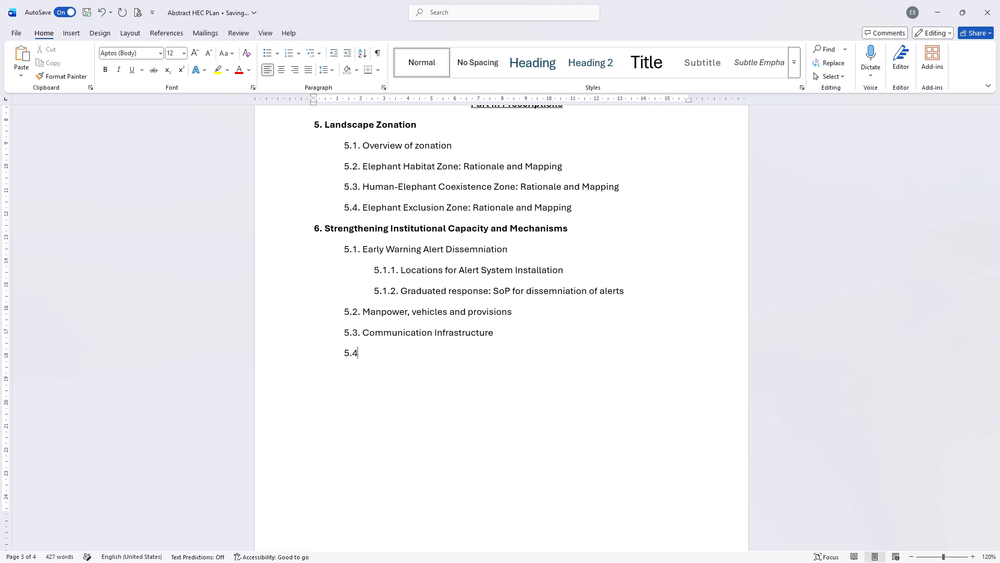
{"action": "type", "text": "."}
{"action": "key", "text": "space"}
{"action": "type", "text": "Strengthening"}
{"action": "key", "text": "space"}
{"action": "type", "text": "QRTs"}
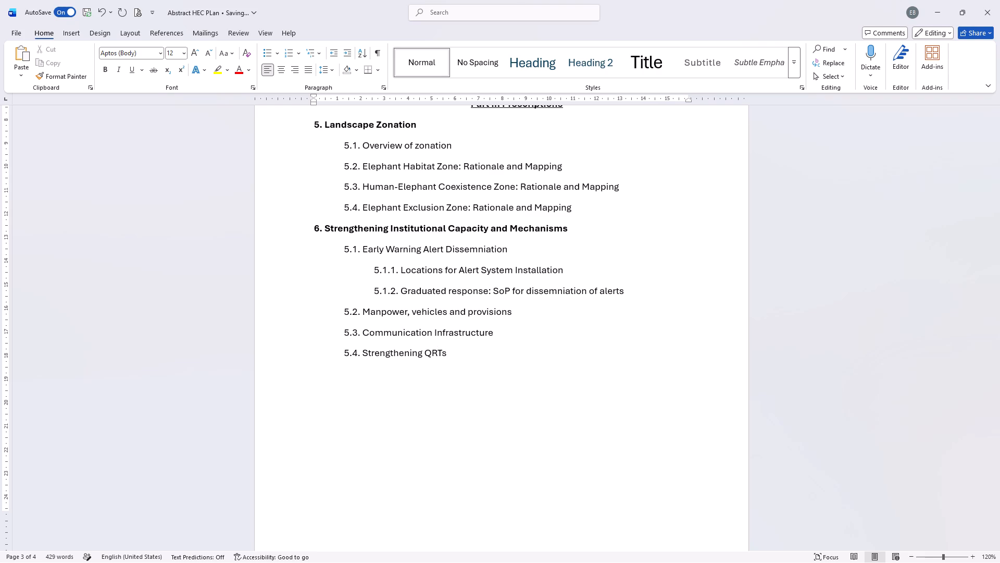
Add the entry "5.5. Strenghtening Village-level ADS" below the Strengthening QRTs entry at the same indent level.
{"action": "key", "text": "Return"}
{"action": "key", "text": "Tab"}
{"action": "type", "text": "5.5."}
{"action": "key", "text": "space"}
{"action": "type", "text": "Strenghtenign"}
{"action": "key", "text": "space"}
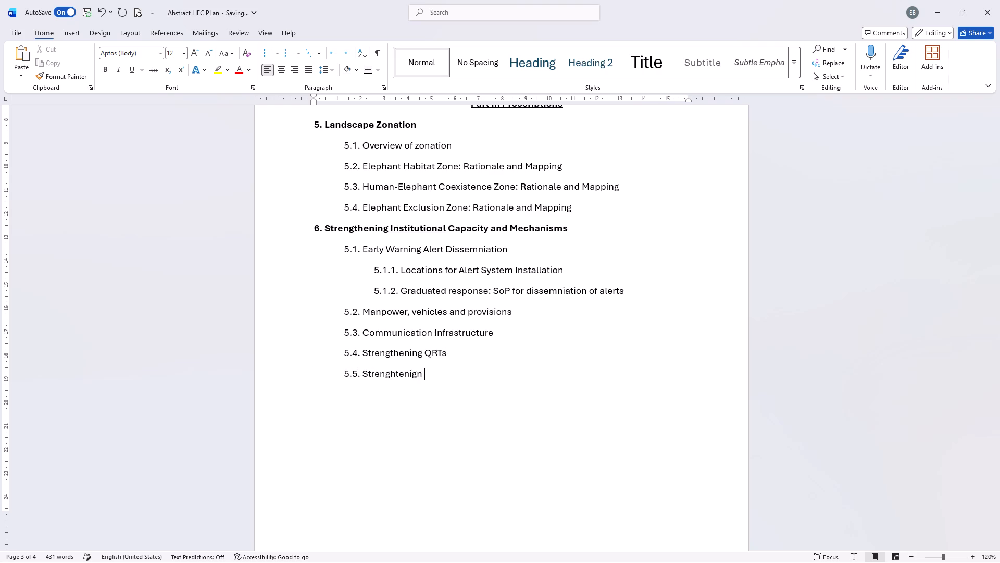
{"action": "key", "text": "BackSpace"}
{"action": "key", "text": "BackSpace"}
{"action": "key", "text": "BackSpace"}
{"action": "type", "text": "ng"}
{"action": "key", "text": "space"}
{"action": "type", "text": "Villa"}
{"action": "type", "text": "ge-level A"}
{"action": "type", "text": "DS"}
Add the entry "5.6. Elephant Tracking and Rescue Squad" below the Village-level ADS entry at the same indent level.
{"action": "key", "text": "Return"}
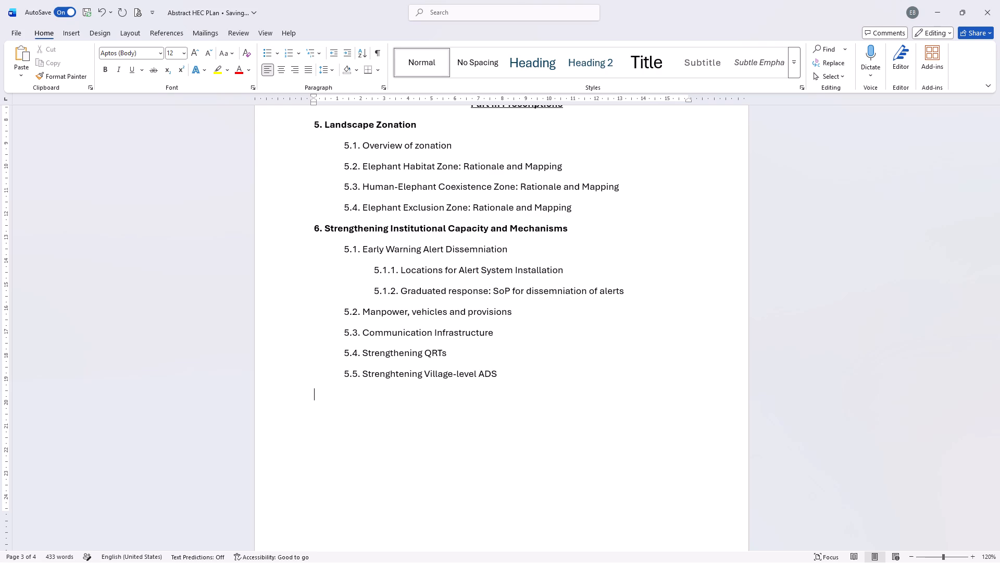
{"action": "key", "text": "Tab"}
{"action": "type", "text": "5.6."}
{"action": "key", "text": "space"}
{"action": "scroll", "coordinate": [511, 341], "scroll_direction": "up", "scroll_amount": 4}
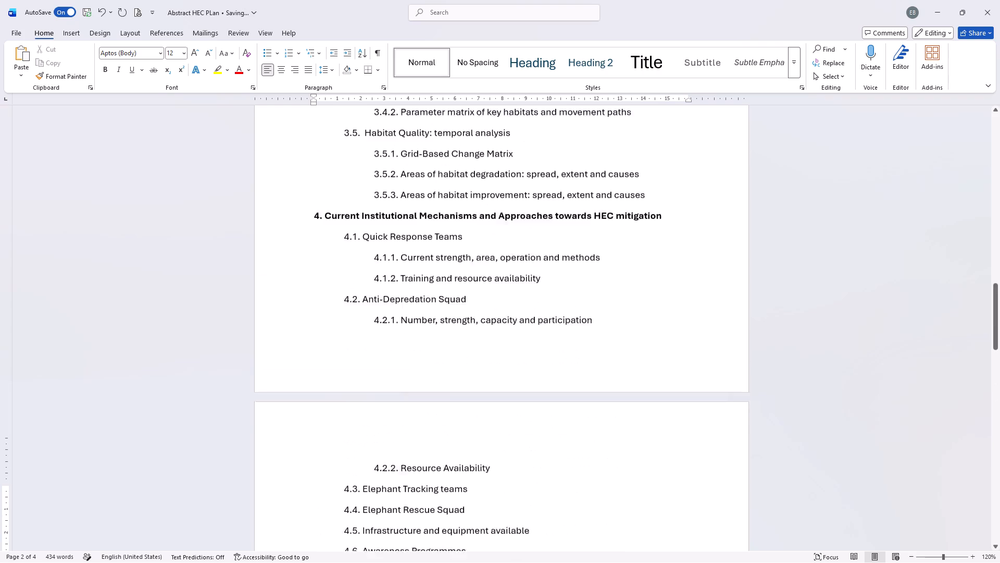
{"action": "scroll", "coordinate": [511, 341], "scroll_direction": "down", "scroll_amount": 1}
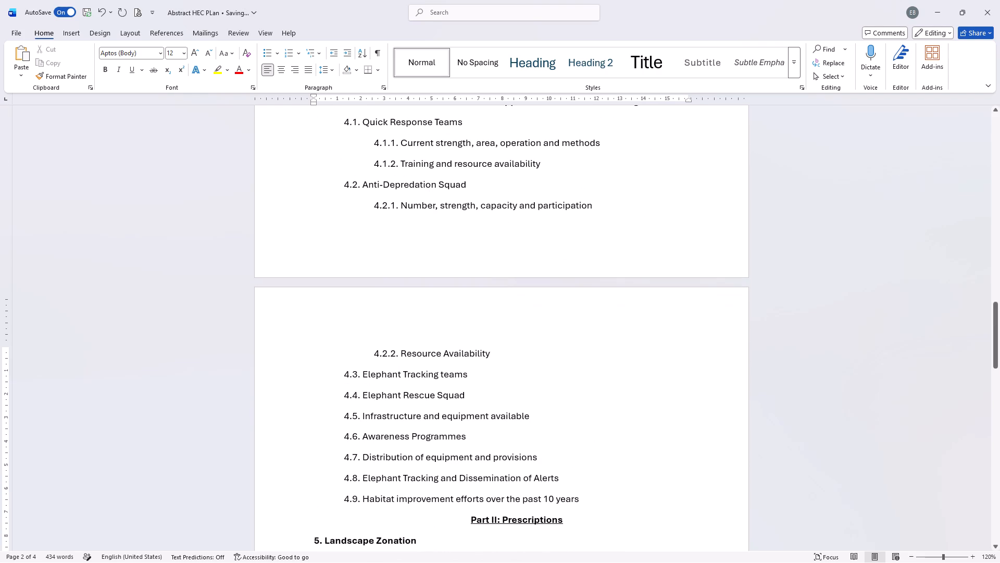
{"action": "left_click_drag", "start_coordinate": [475, 395], "coordinate": [464, 394]}
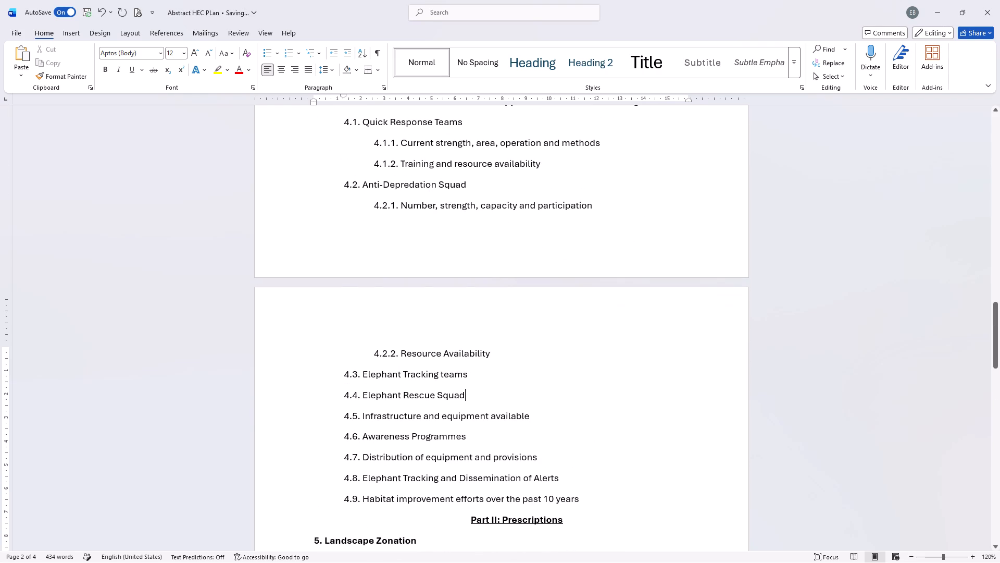
{"action": "scroll", "coordinate": [464, 394], "scroll_direction": "down", "scroll_amount": 3}
{"action": "left_click", "coordinate": [457, 397]}
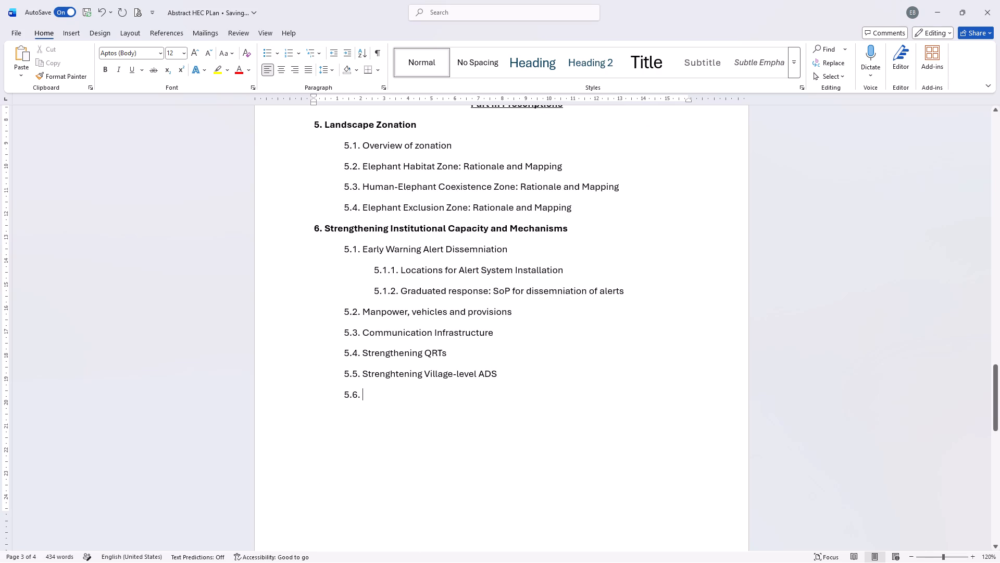
{"action": "type", "text": "Elephant Tracking and R"}
{"action": "key", "text": "BackSpace"}
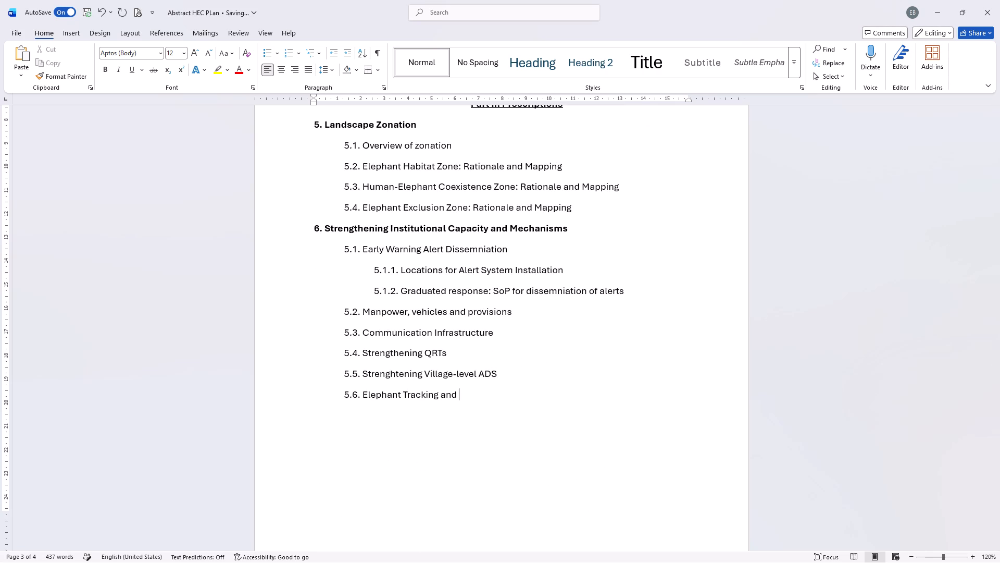
{"action": "type", "text": "Re"}
{"action": "type", "text": "scue S"}
{"action": "key", "text": "u"}
{"action": "key", "text": "BackSpace"}
{"action": "type", "text": "quad"}
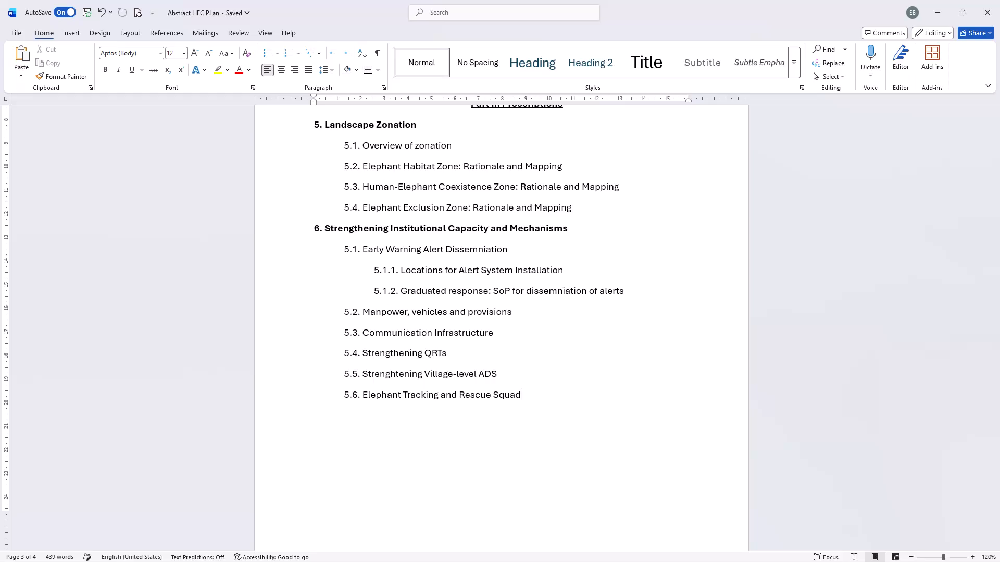
Save the document.
{"action": "scroll", "coordinate": [457, 397], "scroll_direction": "up", "scroll_amount": 1}
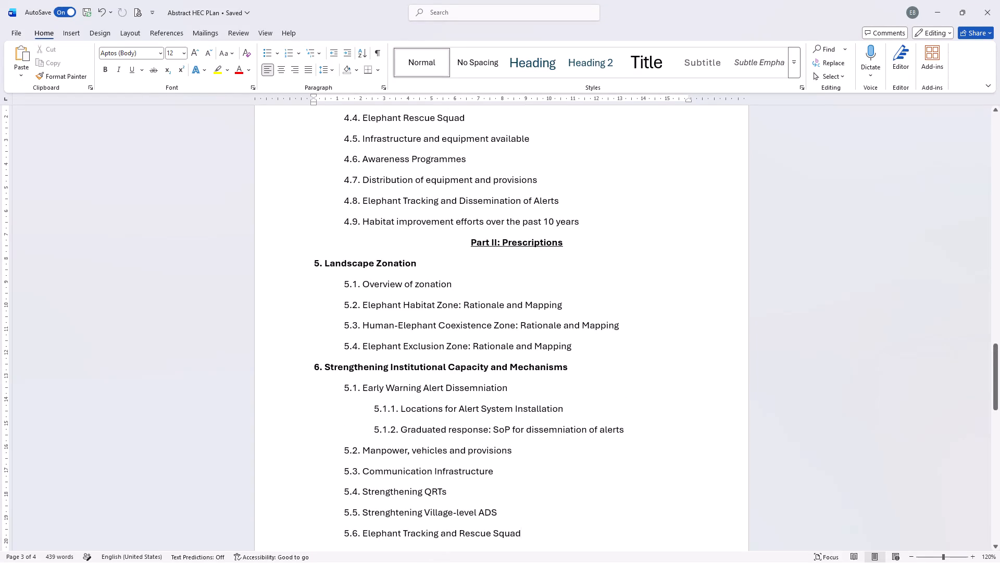
{"action": "scroll", "coordinate": [457, 398], "scroll_direction": "down", "scroll_amount": 1}
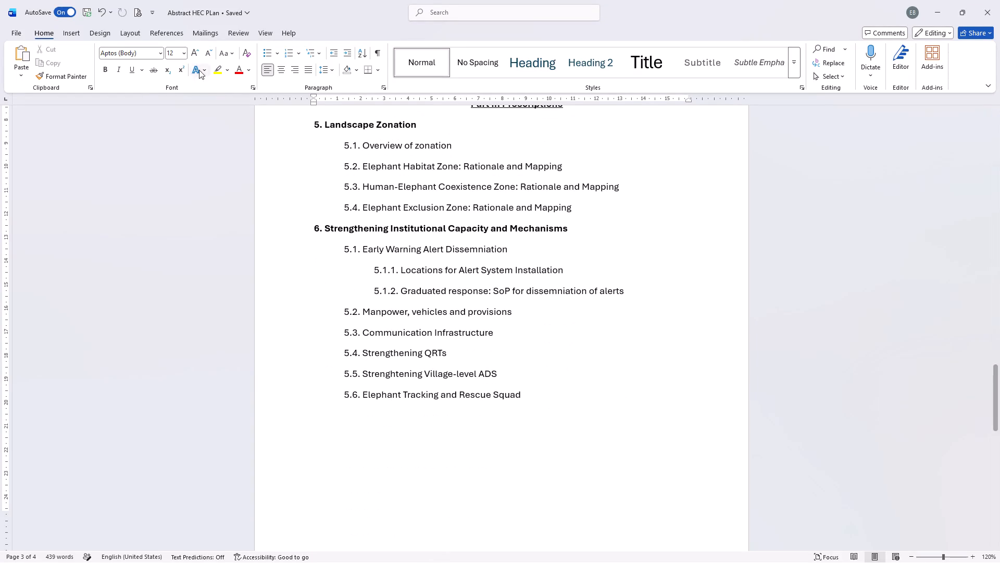
{"action": "left_click", "coordinate": [82, 14]}
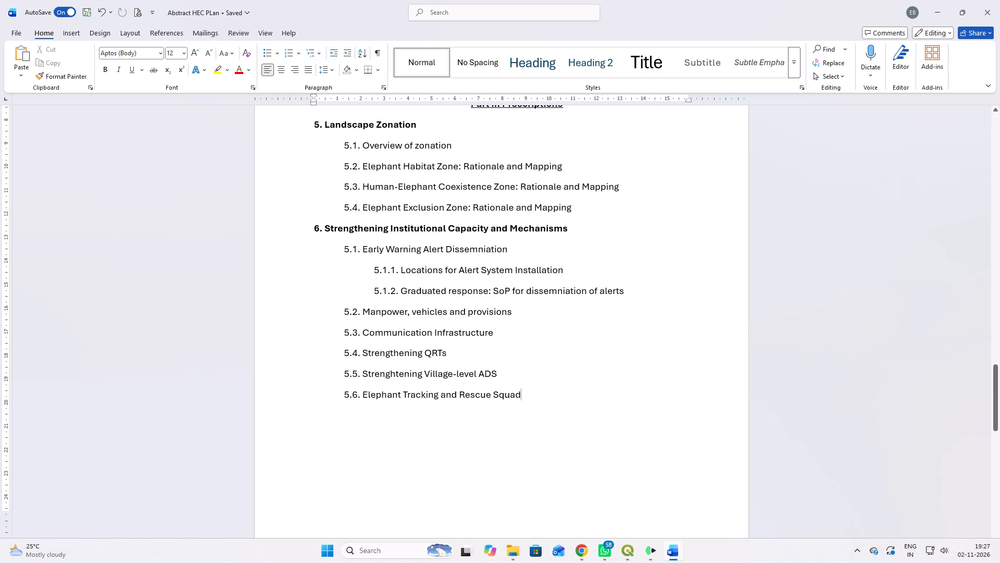
Start a new unindented section line numbered "7." below the Elephant Tracking and Rescue Squad entry.
{"action": "key", "text": "Return"}
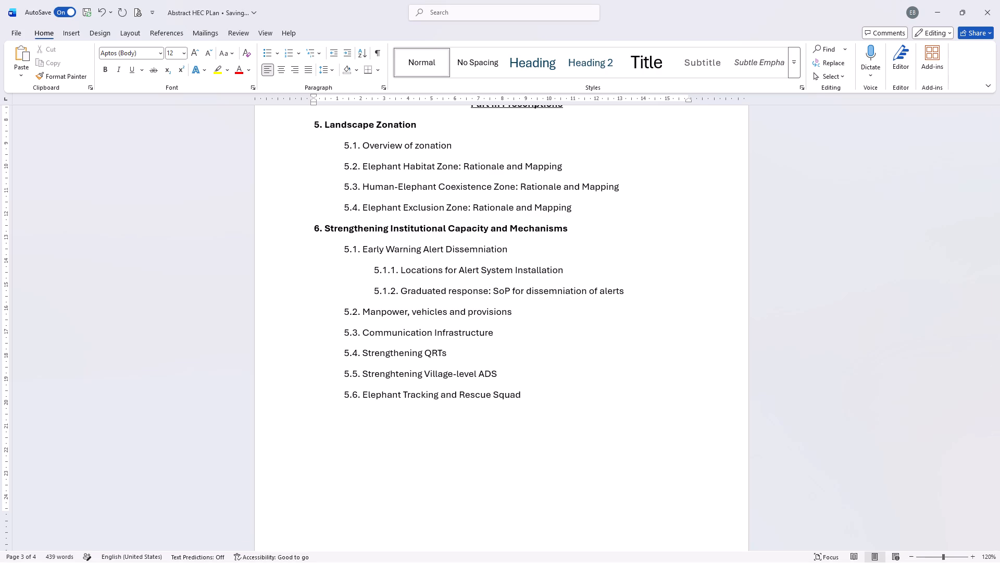
{"action": "type", "text": "7."}
{"action": "key", "text": "space"}
Review the outline from the opening Part I headings through to the end of section 6.
{"action": "scroll", "coordinate": [657, 335], "scroll_direction": "up", "scroll_amount": 11}
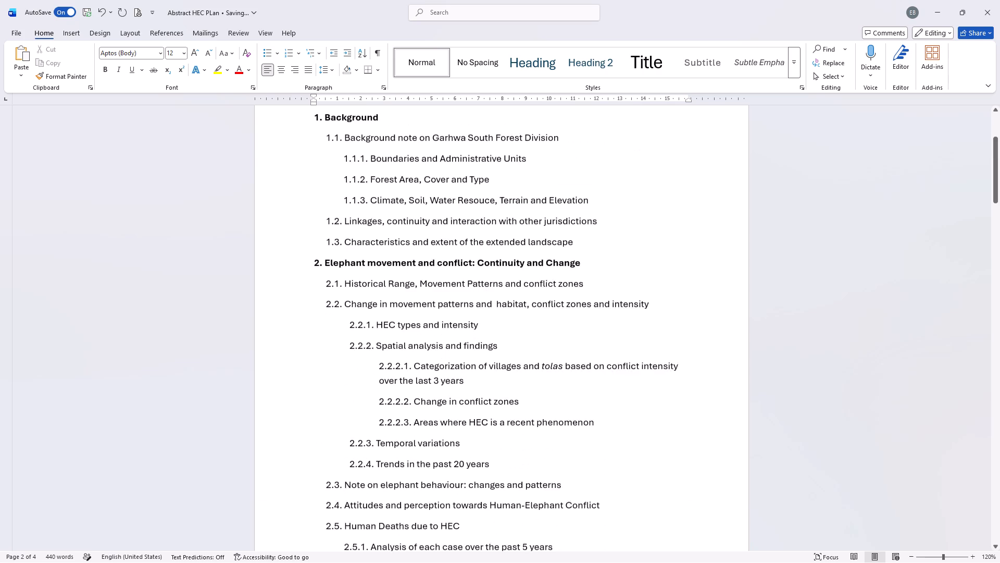
{"action": "scroll", "coordinate": [657, 335], "scroll_direction": "up", "scroll_amount": 3}
{"action": "scroll", "coordinate": [657, 335], "scroll_direction": "down", "scroll_amount": 1}
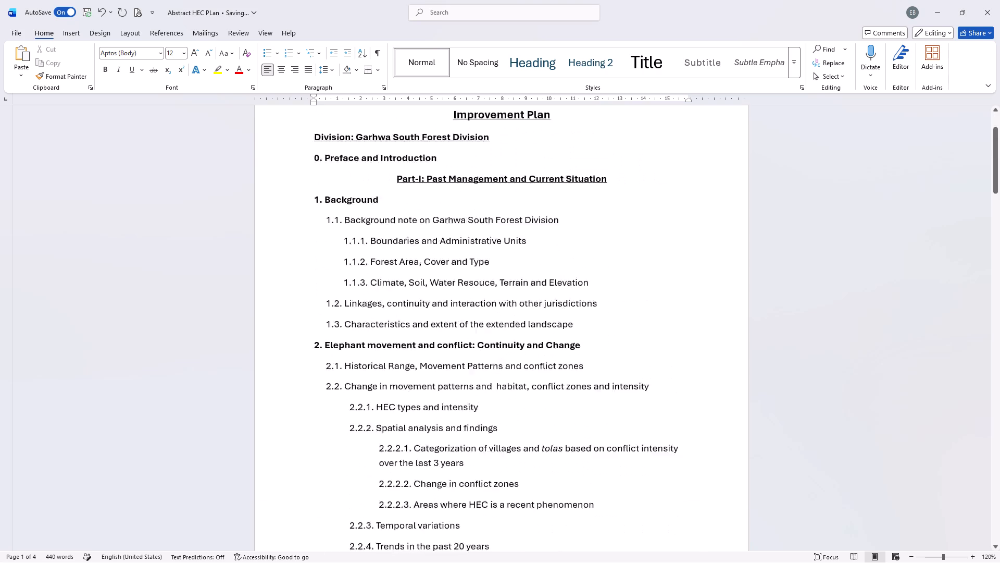
{"action": "scroll", "coordinate": [657, 335], "scroll_direction": "down", "scroll_amount": 8}
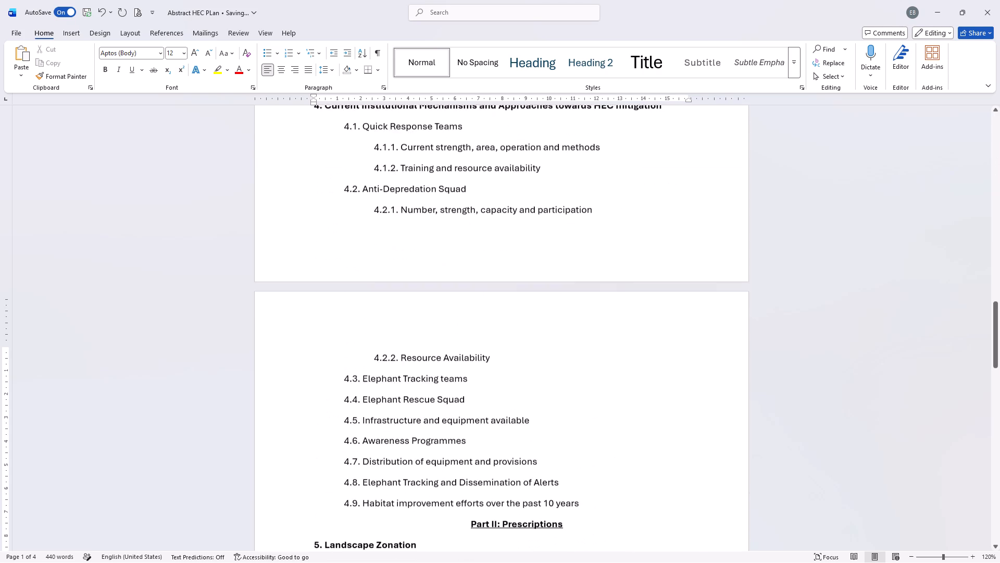
{"action": "scroll", "coordinate": [657, 335], "scroll_direction": "down", "scroll_amount": 2}
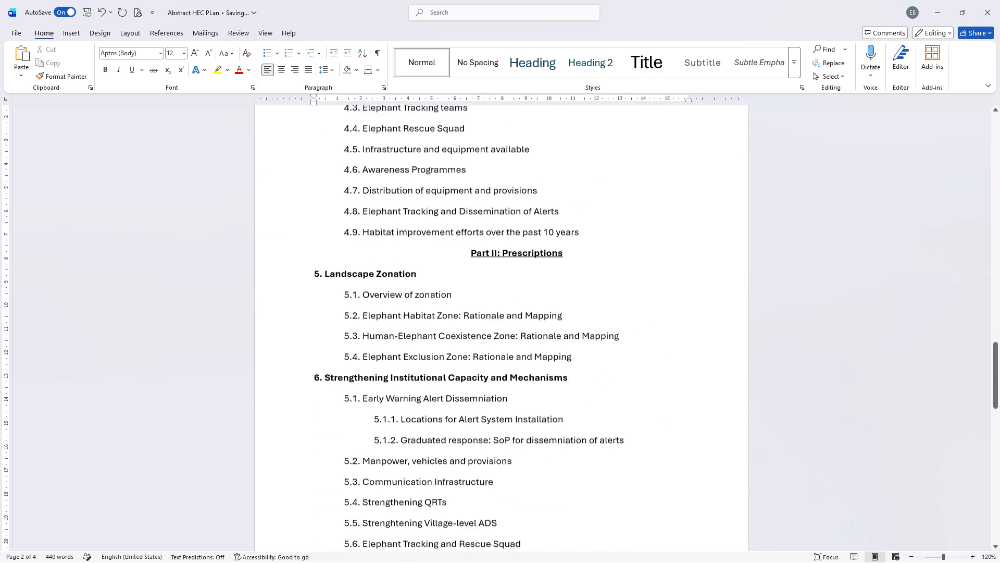
{"action": "scroll", "coordinate": [657, 335], "scroll_direction": "down", "scroll_amount": 1}
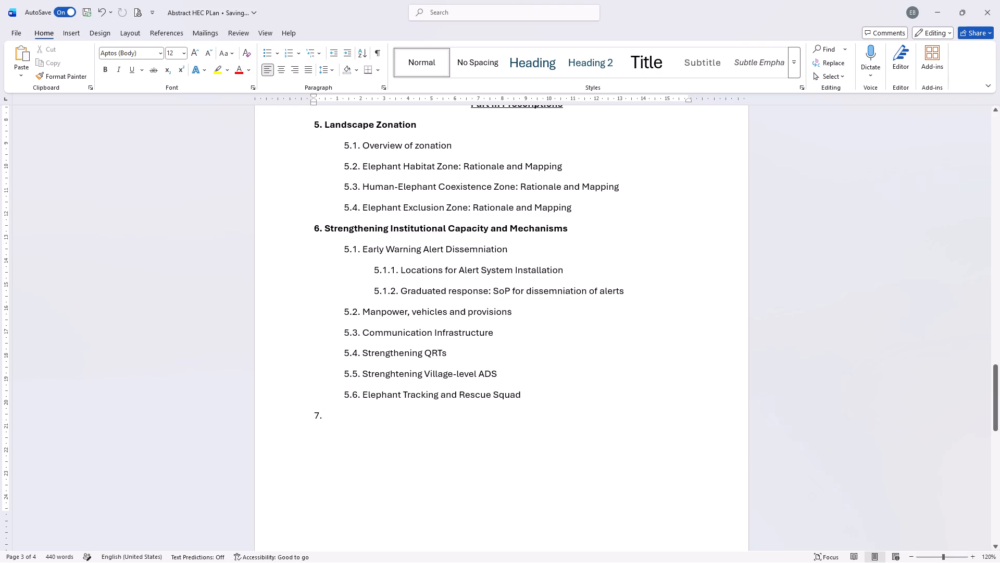
Leave an empty heading "6." on its own line and renumber the Strengthening Institutional Capacity and Mechanisms heading below it as "7.".
{"action": "left_click", "coordinate": [324, 222]}
{"action": "key", "text": "Return"}
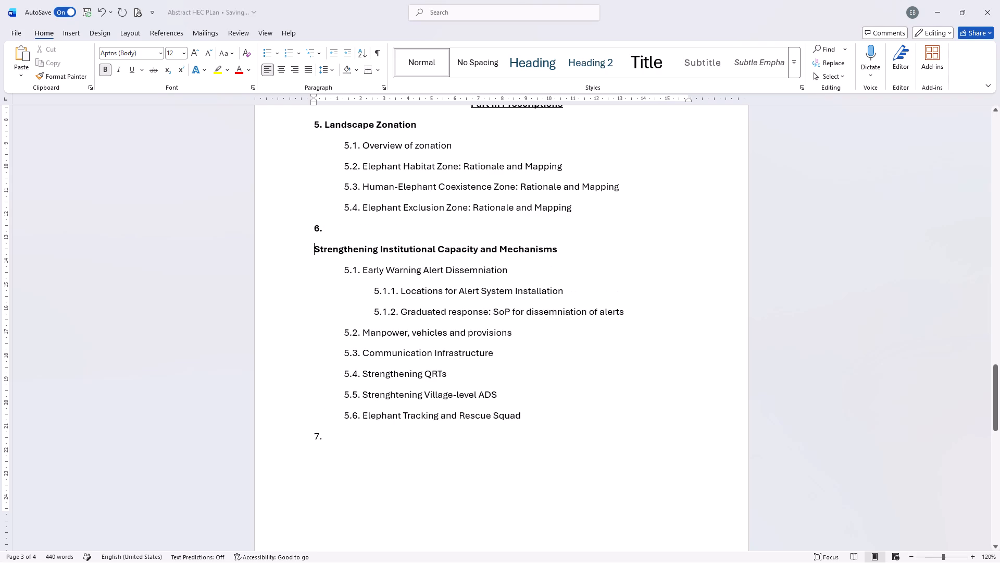
{"action": "type", "text": "7."}
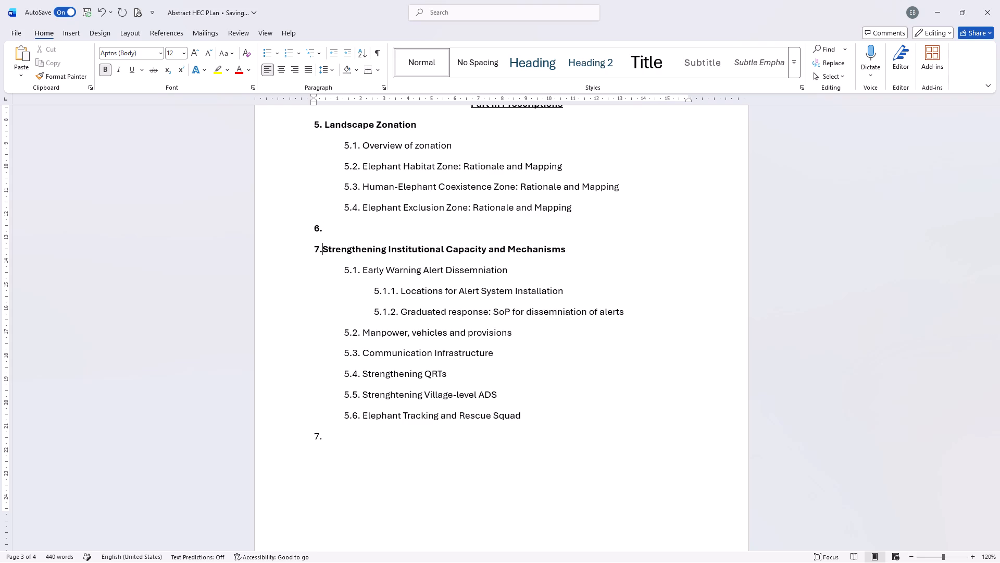
{"action": "key", "text": "space"}
Renumber the Early Warning Alert entry as 7.1 and its two sub-entries as 7.1.1 and 7.1.2.
{"action": "left_click", "coordinate": [350, 276]}
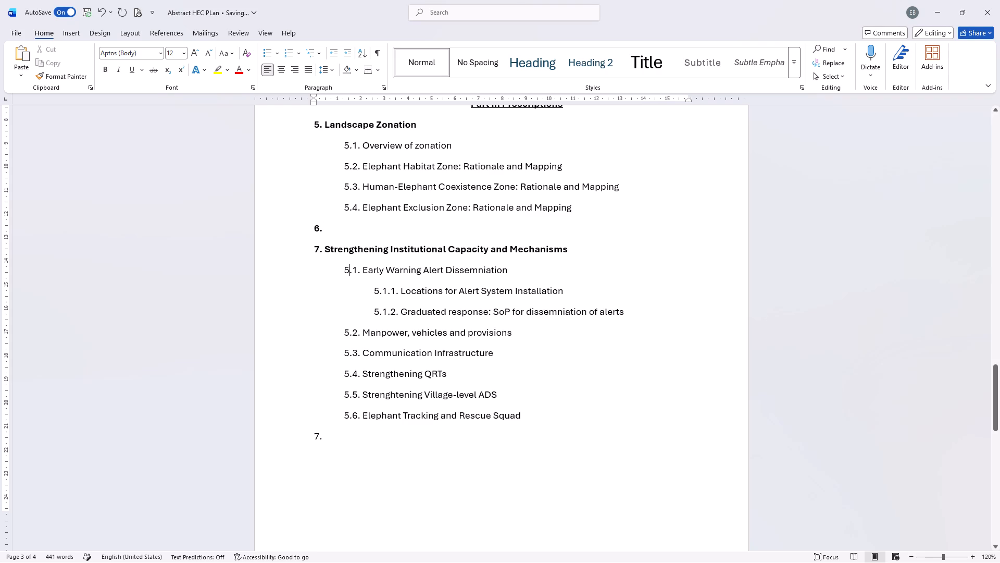
{"action": "key", "text": "BackSpace"}
{"action": "key", "text": "7"}
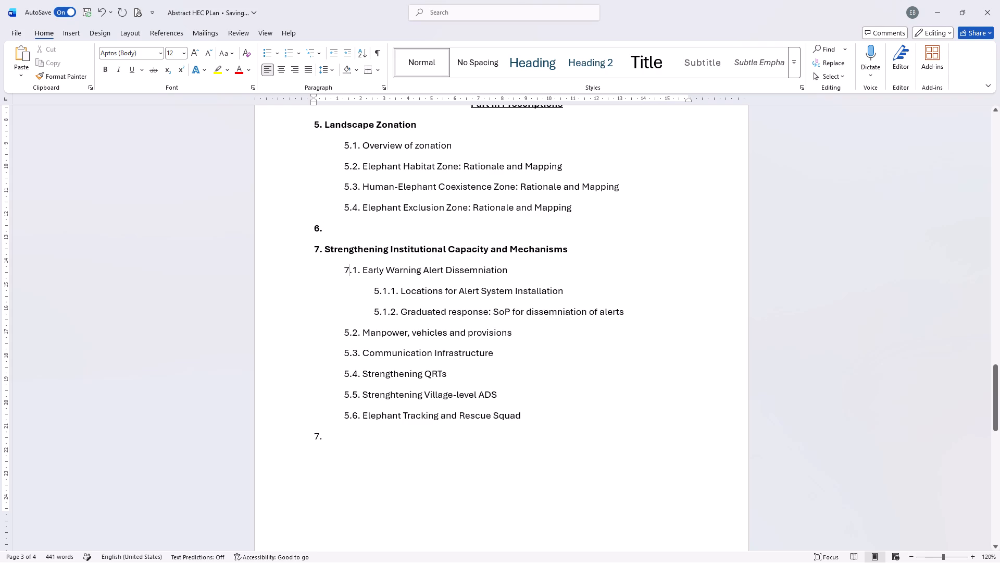
{"action": "left_click", "coordinate": [376, 291]}
{"action": "key", "text": "Delete"}
{"action": "key", "text": "7"}
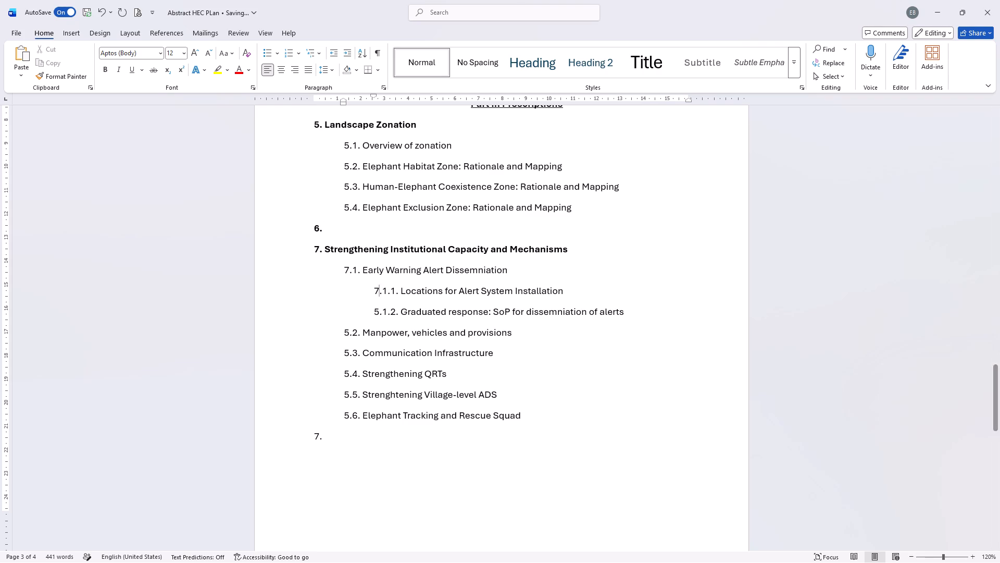
{"action": "left_click", "coordinate": [379, 310]}
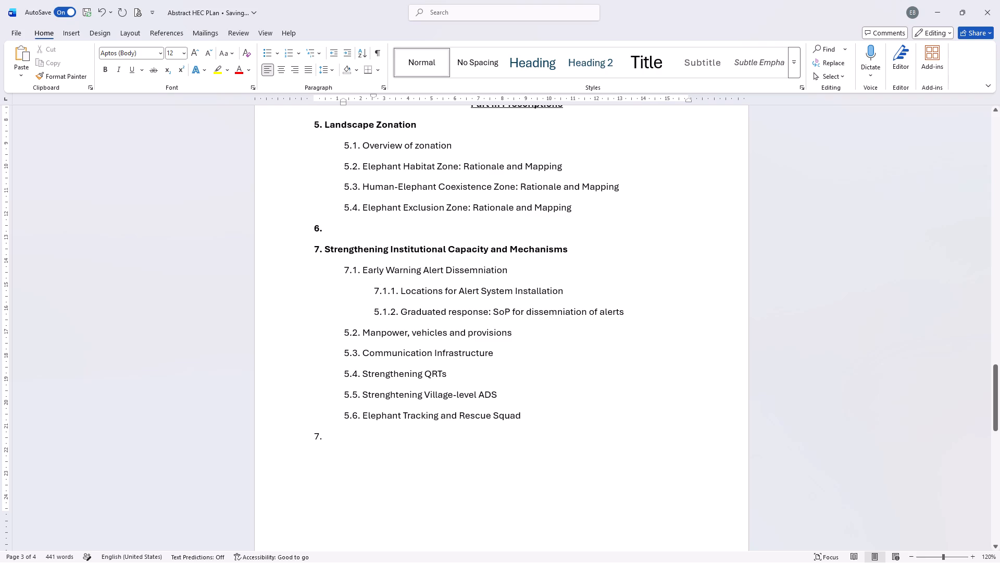
{"action": "key", "text": "BackSpace"}
{"action": "key", "text": "7"}
Renumber the remaining institutional capacity entries, from Manpower, vehicles and provisions through Elephant Tracking and Rescue Squad, as 7.2 to 7.6.
{"action": "left_click", "coordinate": [348, 332]}
{"action": "key", "text": "BackSpace"}
{"action": "key", "text": "7"}
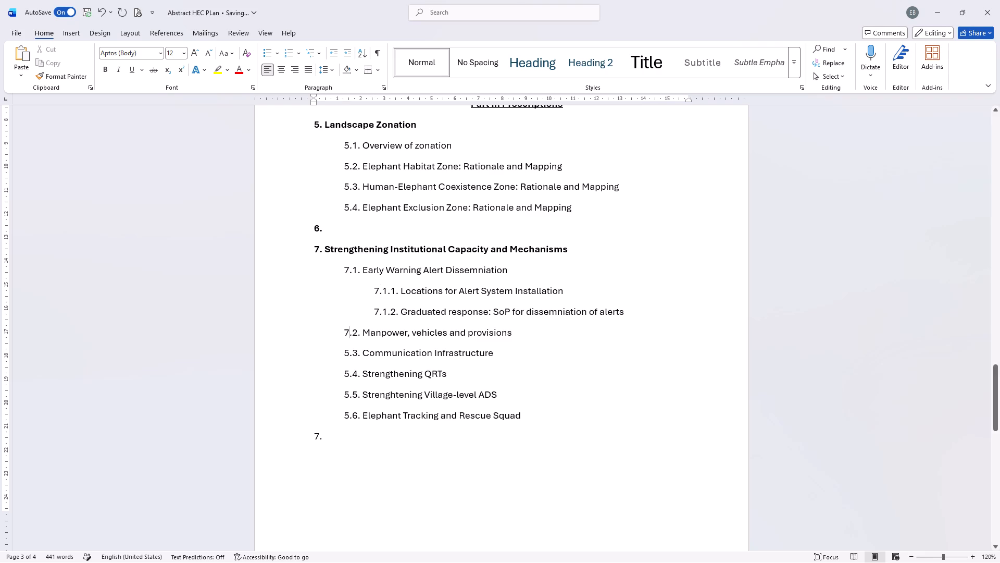
{"action": "left_click", "coordinate": [350, 353]}
{"action": "key", "text": "BackSpace"}
{"action": "key", "text": "7"}
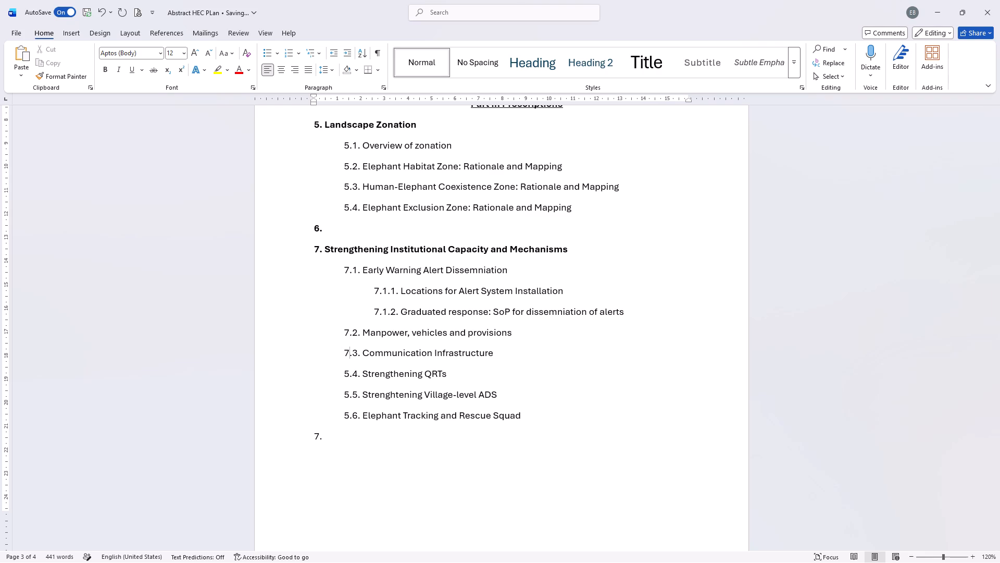
{"action": "left_click", "coordinate": [349, 377]}
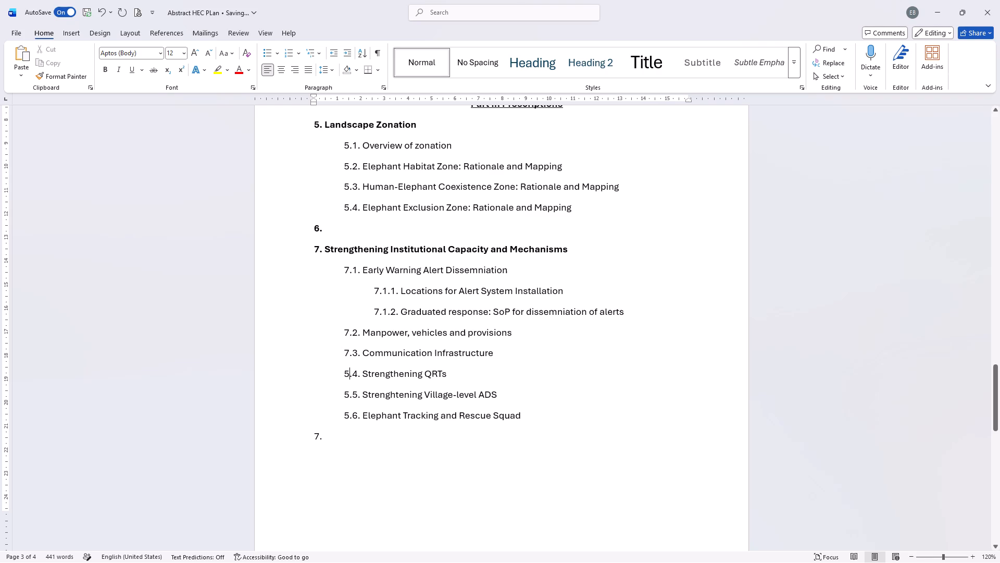
{"action": "key", "text": "BackSpace"}
{"action": "key", "text": "7"}
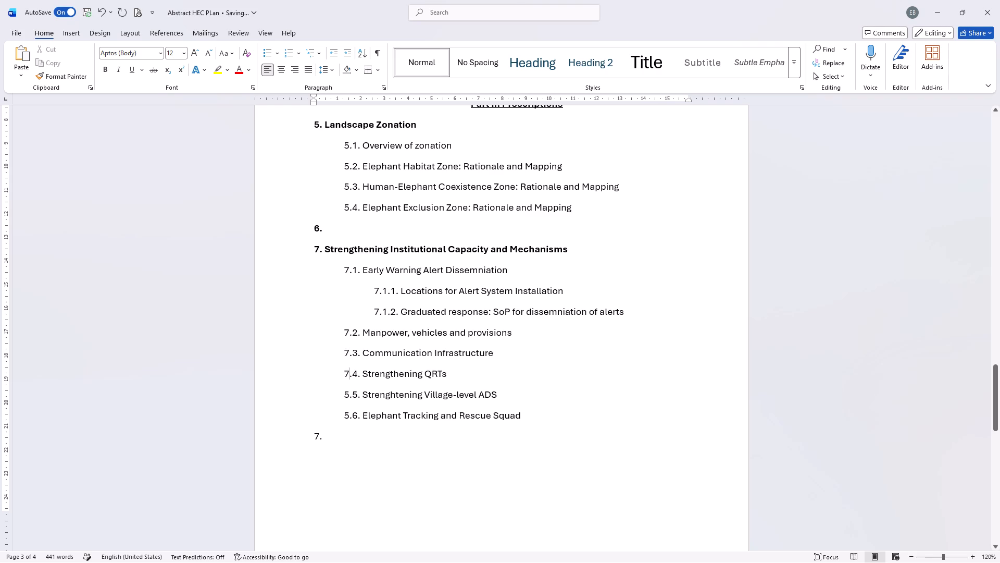
{"action": "left_click", "coordinate": [347, 391]}
{"action": "key", "text": "BackSpace"}
{"action": "key", "text": "7"}
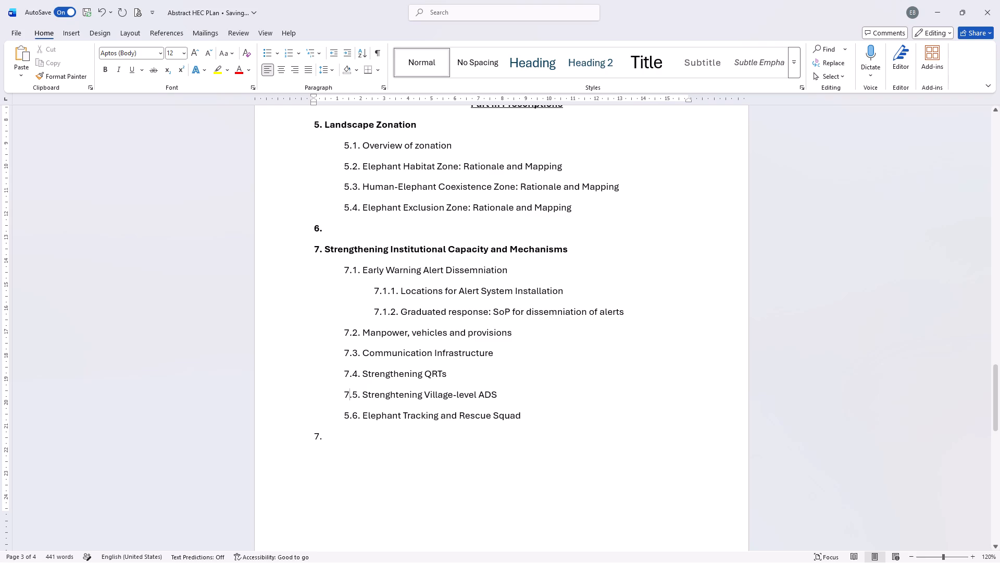
{"action": "left_click", "coordinate": [353, 409]}
{"action": "key", "text": "Left"}
{"action": "key", "text": "BackSpace"}
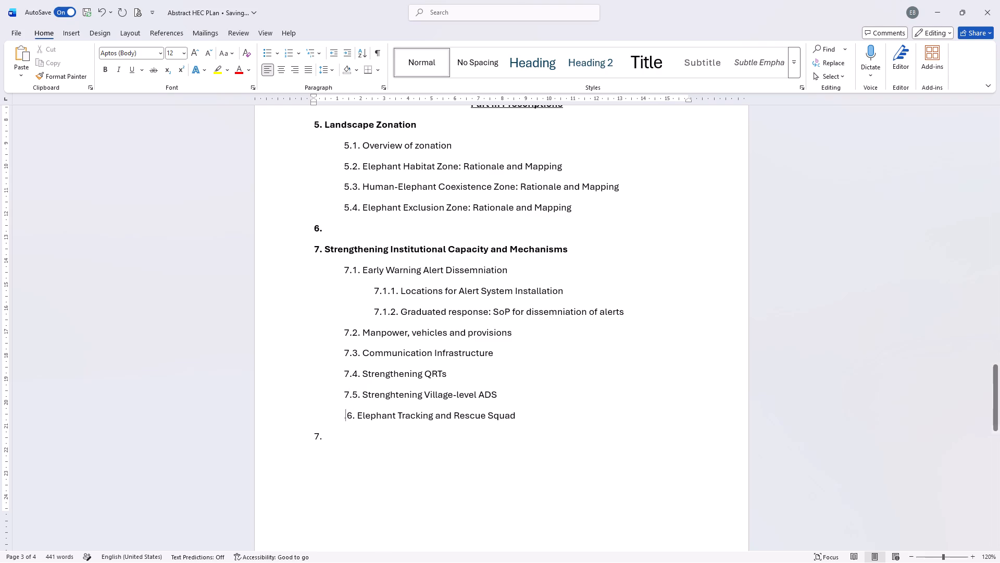
{"action": "key", "text": "7"}
Title the empty section 6 heading "Habitat Improvement Plan".
{"action": "left_click", "coordinate": [351, 226]}
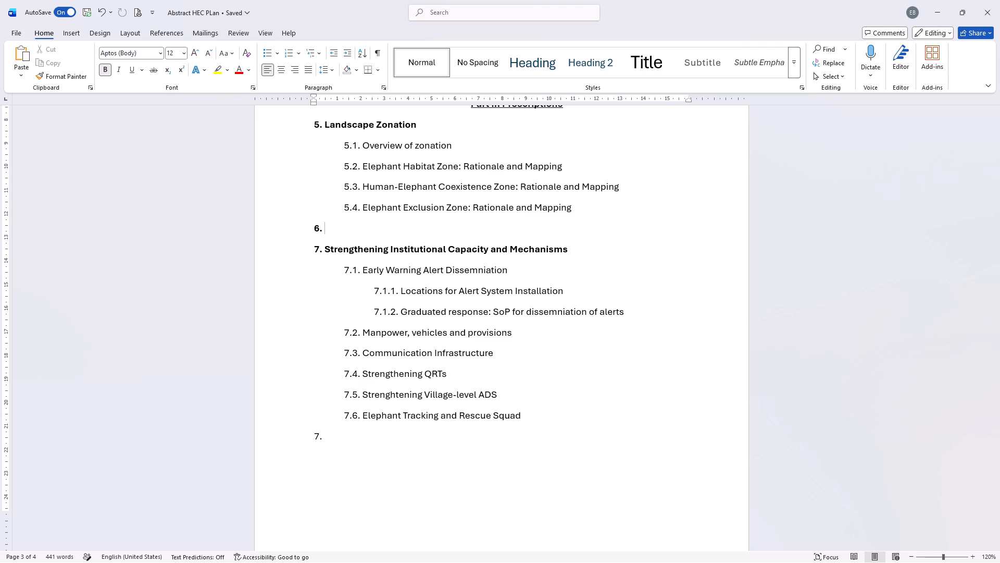
{"action": "type", "text": "Habitat"}
{"action": "key", "text": "space"}
{"action": "type", "text": "Imp"}
{"action": "key", "text": "BackSpace"}
{"action": "key", "text": "r"}
{"action": "key", "text": "BackSpace"}
{"action": "type", "text": "provement Pa"}
{"action": "key", "text": "BackSpace"}
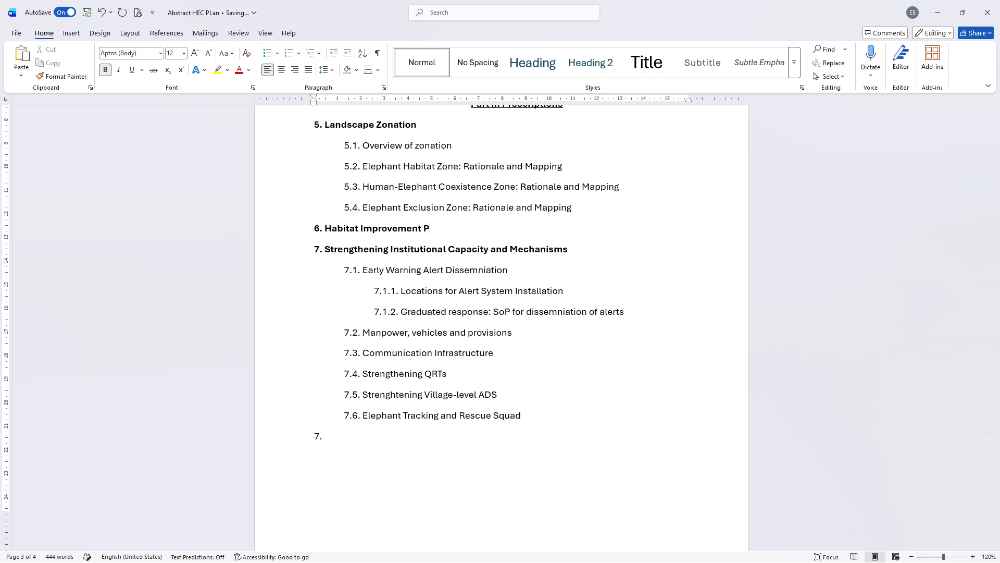
{"action": "type", "text": "lan"}
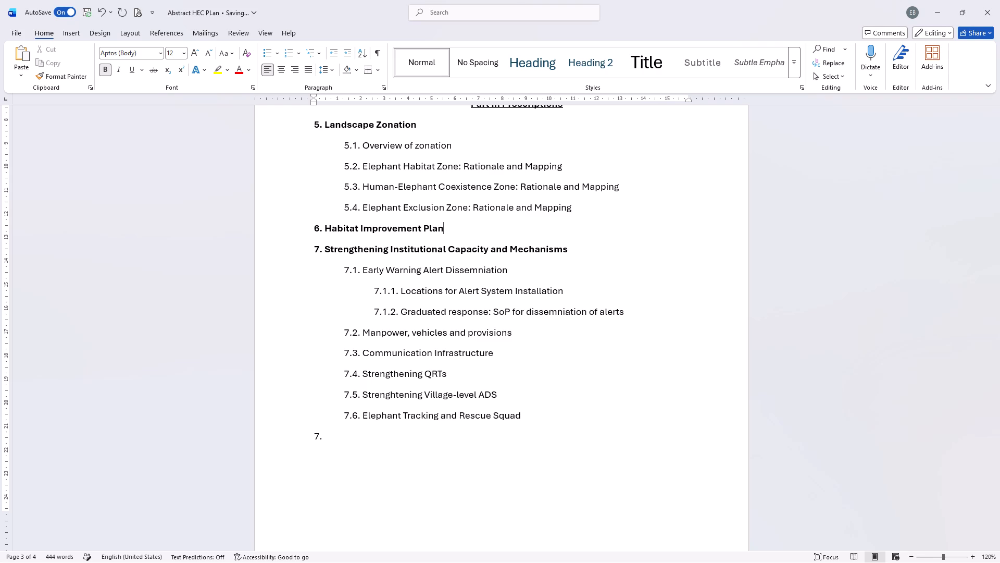
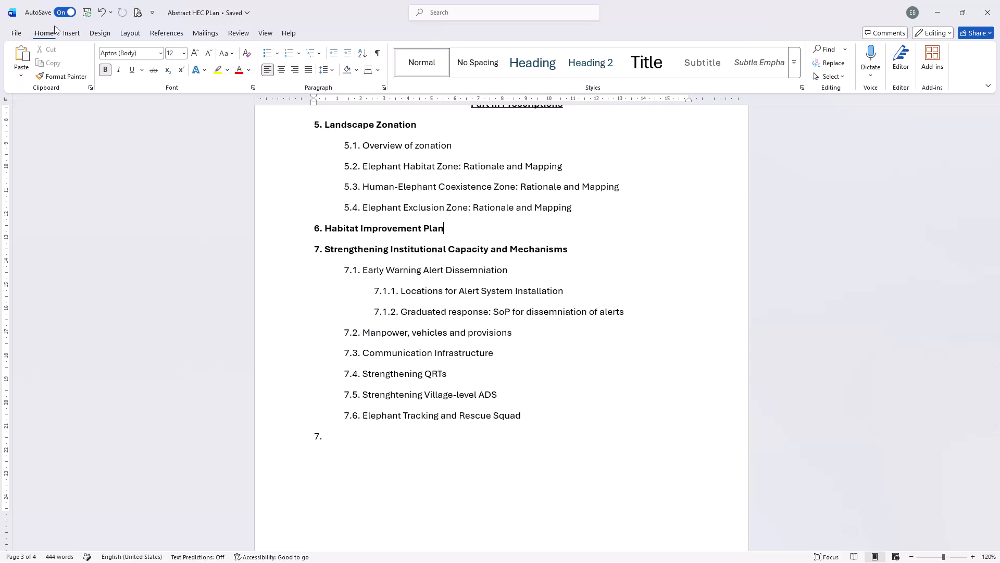
Save the document.
{"action": "left_click", "coordinate": [87, 10]}
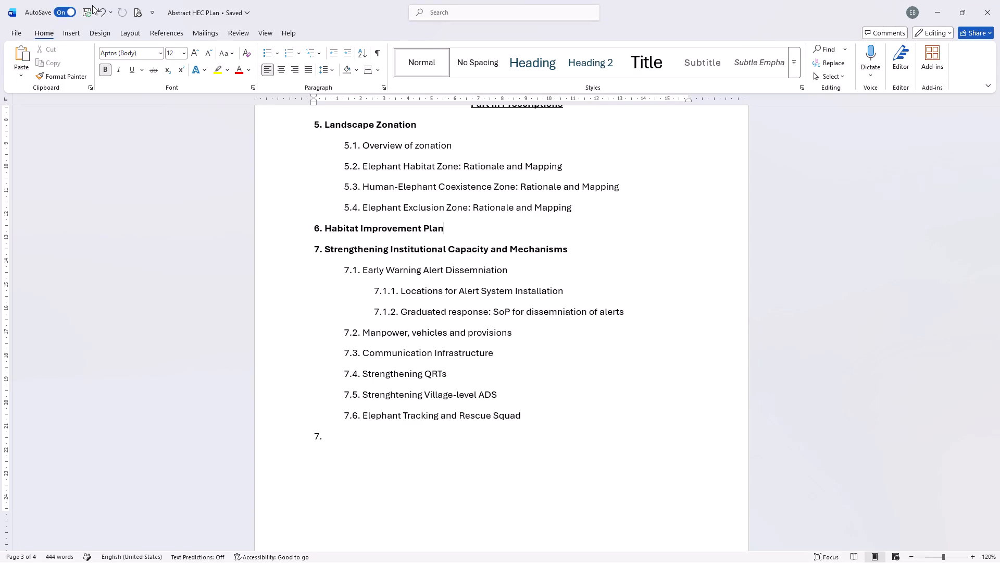
{"action": "left_click", "coordinate": [92, 5]}
Renumber the empty heading at the end of the outline as "8." and title it "Barriers".
{"action": "left_click", "coordinate": [403, 447]}
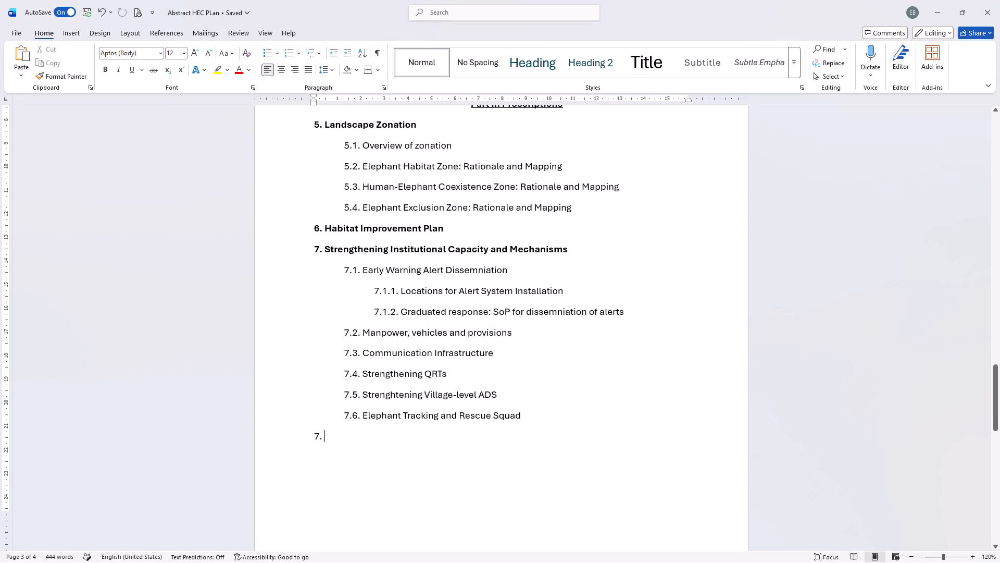
{"action": "key", "text": "Left"}
{"action": "key", "text": "Left"}
{"action": "key", "text": "BackSpace"}
{"action": "key", "text": "8"}
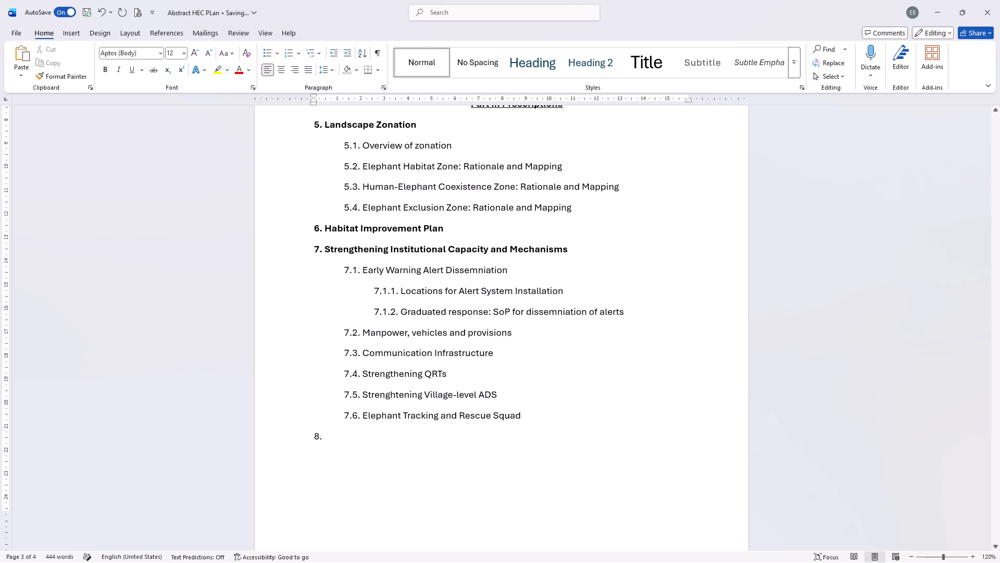
{"action": "left_click", "coordinate": [417, 444]}
{"action": "key", "text": "space"}
{"action": "type", "text": "Barriers"}
Insert an empty entry 4.9. below Elephant Tracking and Dissemination of Alerts and renumber the Habitat improvement efforts entry as 4.10.
{"action": "scroll", "coordinate": [417, 444], "scroll_direction": "up", "scroll_amount": 2}
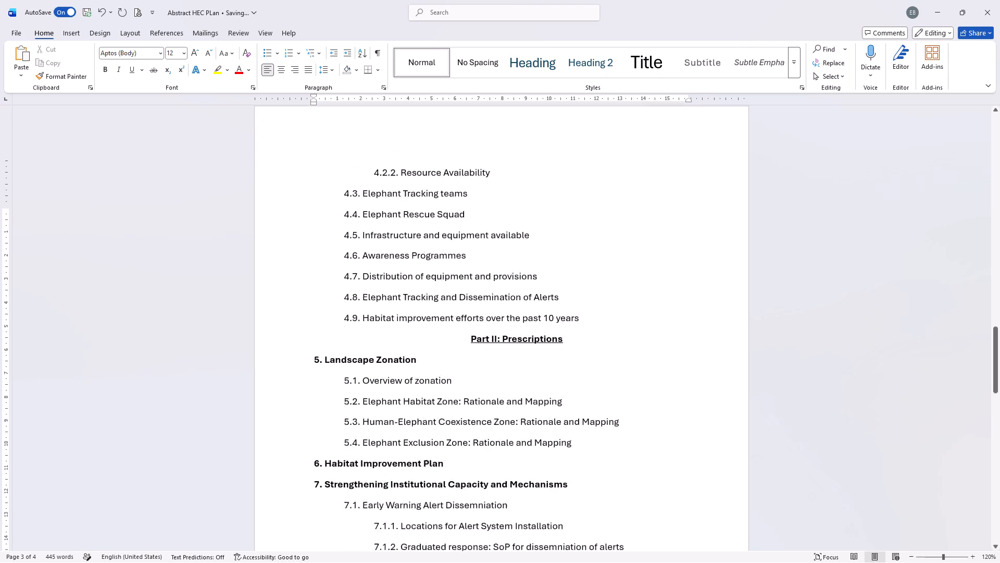
{"action": "scroll", "coordinate": [417, 444], "scroll_direction": "up", "scroll_amount": 3}
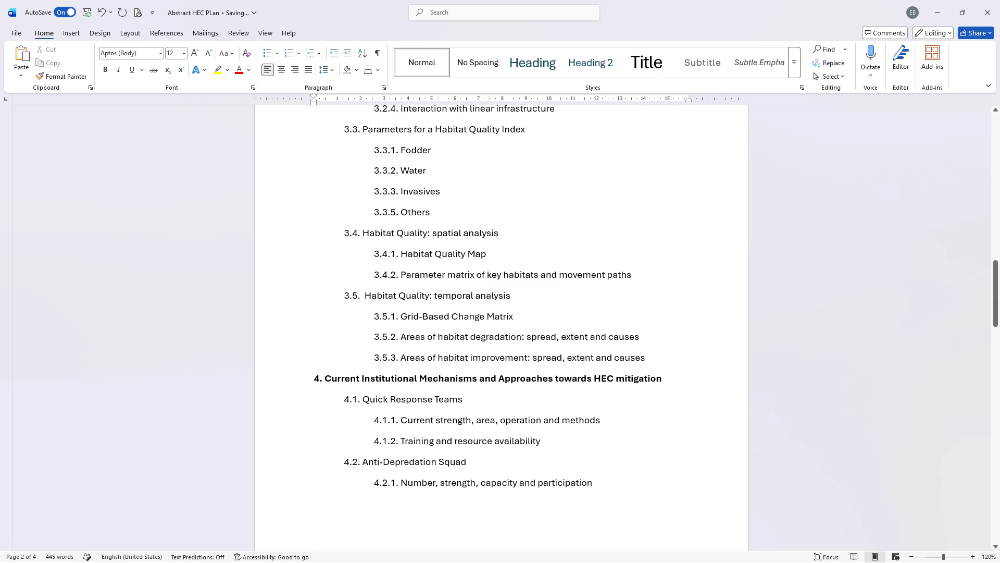
{"action": "scroll", "coordinate": [417, 444], "scroll_direction": "down", "scroll_amount": 4}
{"action": "scroll", "coordinate": [411, 420], "scroll_direction": "up", "scroll_amount": 1}
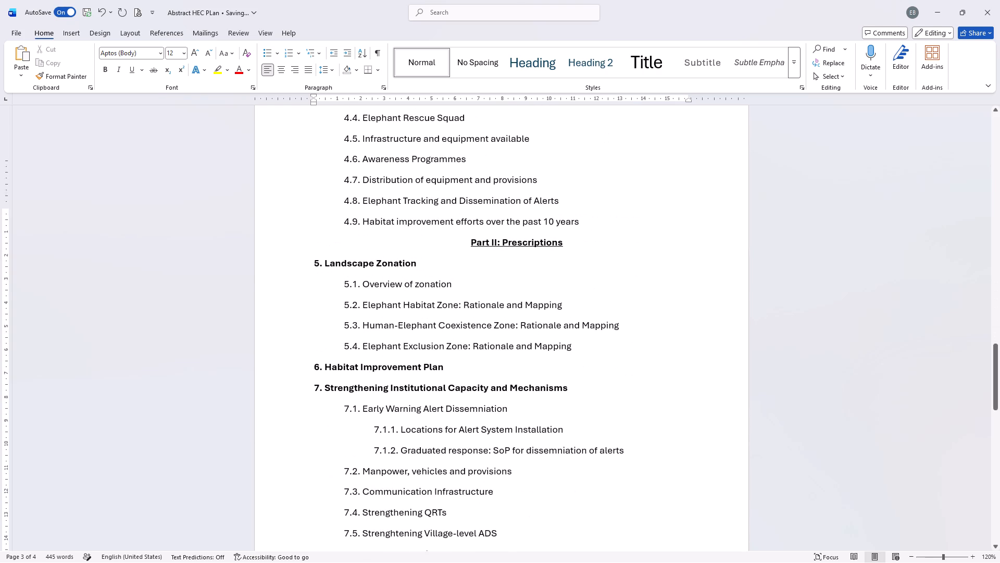
{"action": "scroll", "coordinate": [411, 420], "scroll_direction": "up", "scroll_amount": 1}
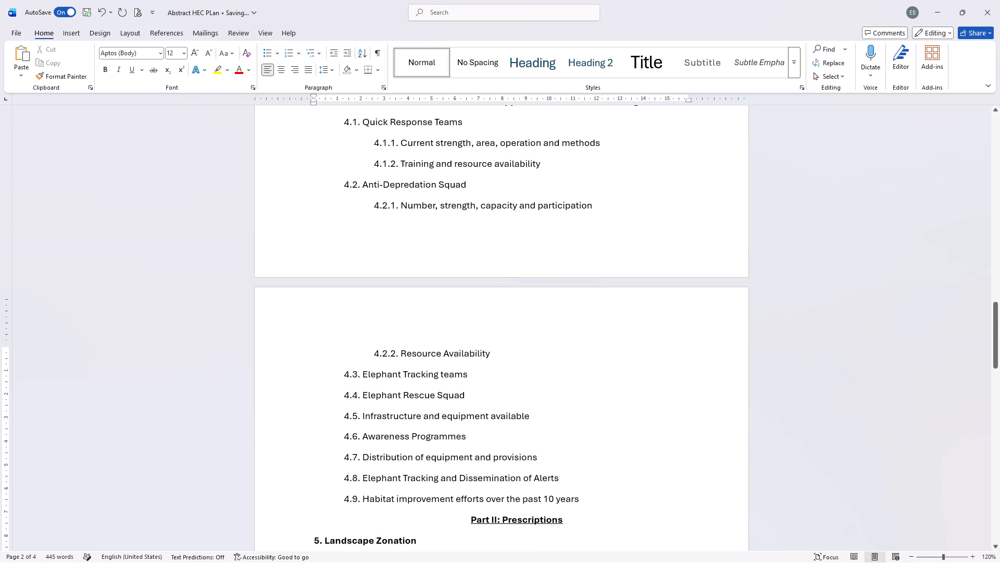
{"action": "left_click", "coordinate": [599, 492]}
{"action": "left_click", "coordinate": [572, 484]}
{"action": "key", "text": "Return"}
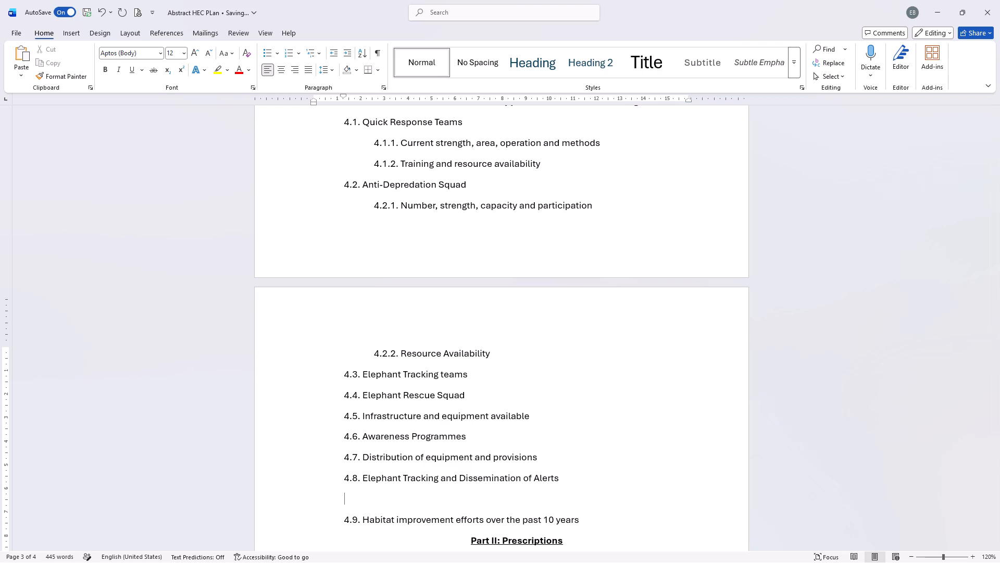
{"action": "type", "text": "4.9."}
{"action": "left_click", "coordinate": [359, 520]}
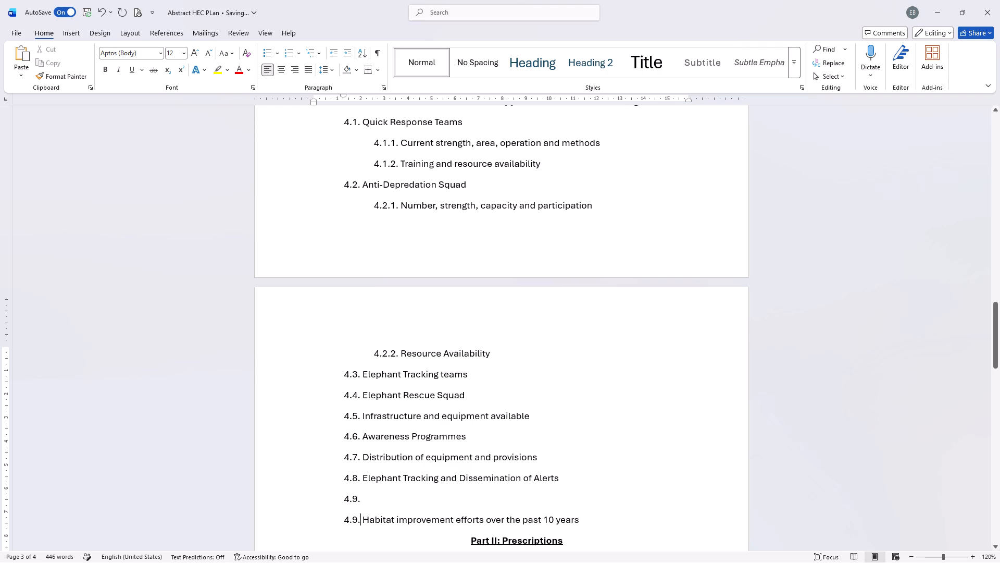
{"action": "key", "text": "Left"}
{"action": "key", "text": "BackSpace"}
{"action": "key", "text": "1"}
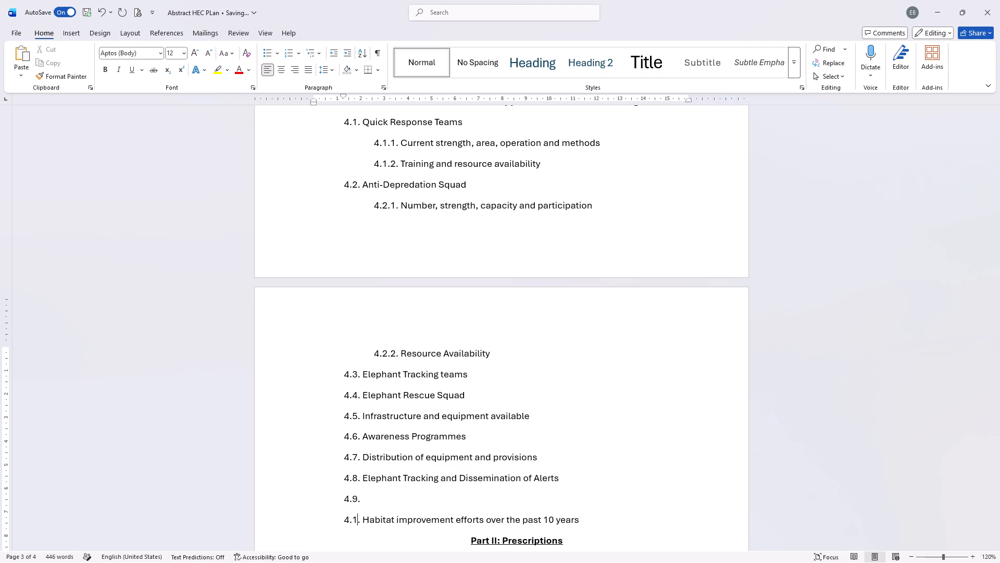
{"action": "key", "text": "0"}
Fill in entry 4.9. as "Barriers: Solar Fencing, Trenches, others".
{"action": "left_click", "coordinate": [408, 503]}
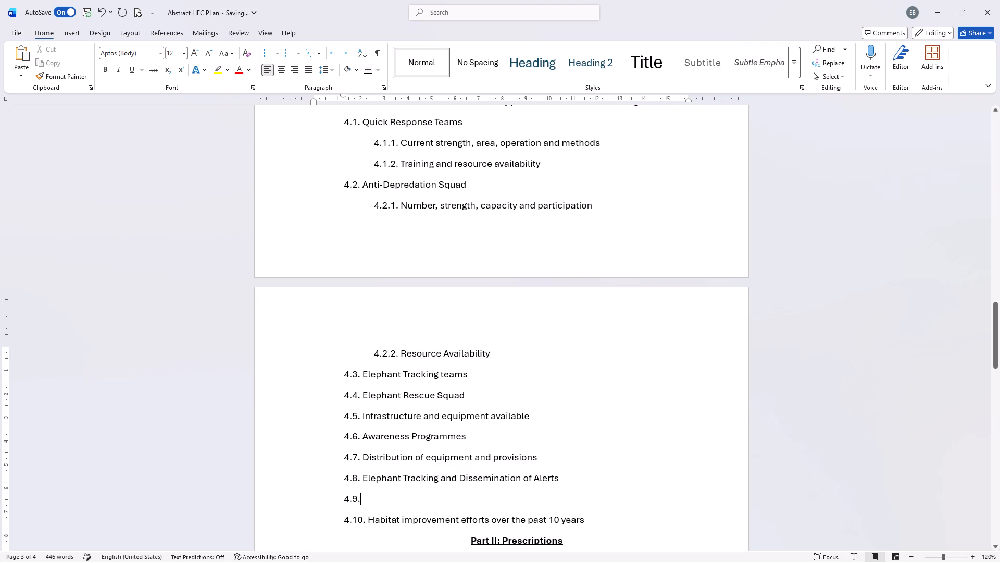
{"action": "key", "text": "space"}
{"action": "type", "text": "Barriers"}
{"action": "key", "text": "shift+colon"}
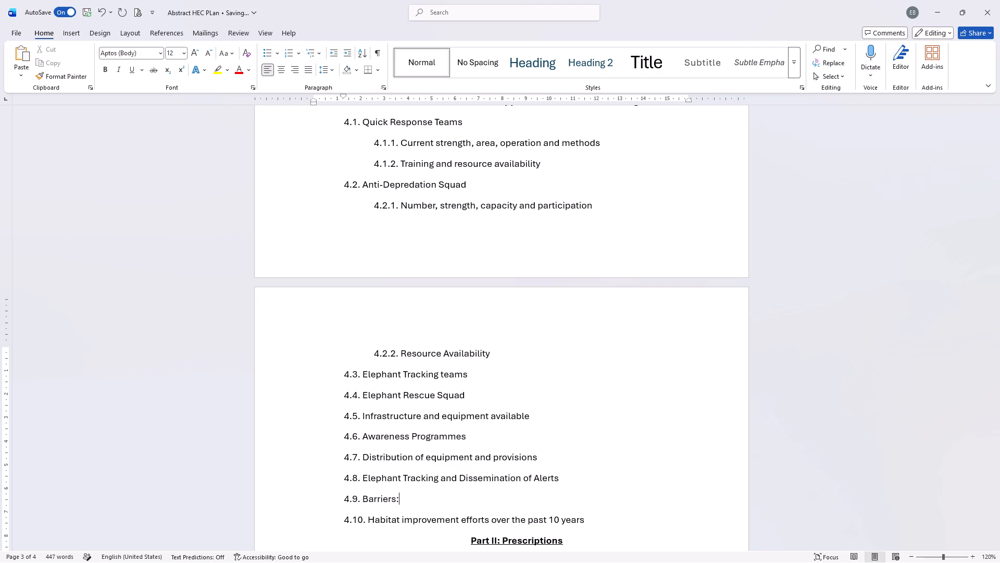
{"action": "key", "text": "space"}
{"action": "type", "text": "Solar Fencing"}
{"action": "scroll", "coordinate": [408, 503], "scroll_direction": "up", "scroll_amount": 1}
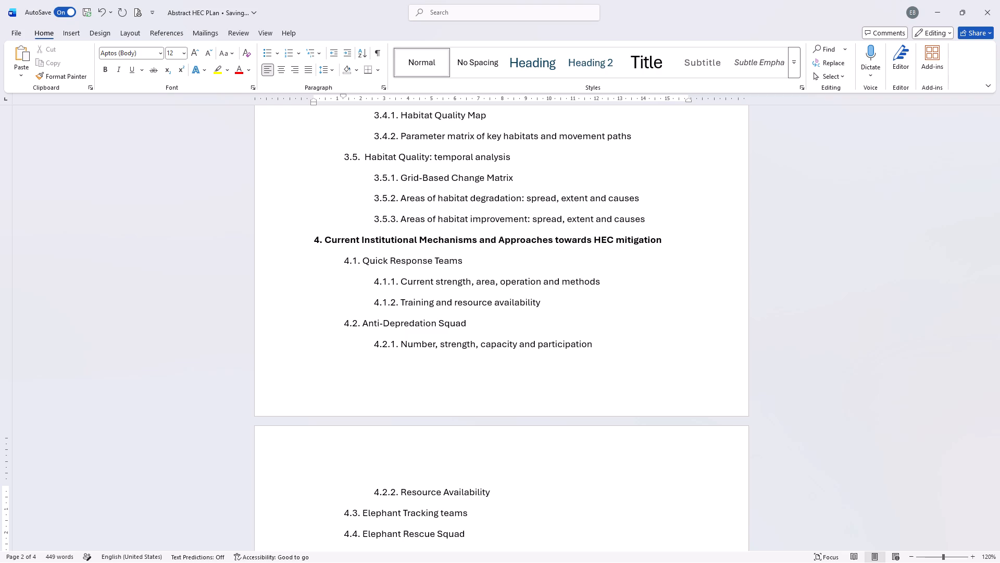
{"action": "scroll", "coordinate": [408, 503], "scroll_direction": "down", "scroll_amount": 1}
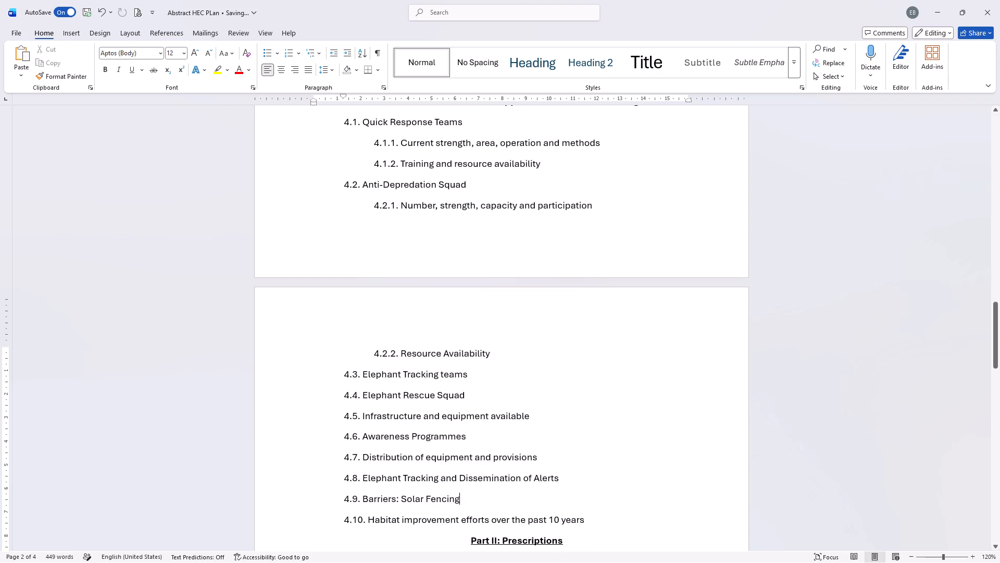
{"action": "scroll", "coordinate": [408, 503], "scroll_direction": "down", "scroll_amount": 1}
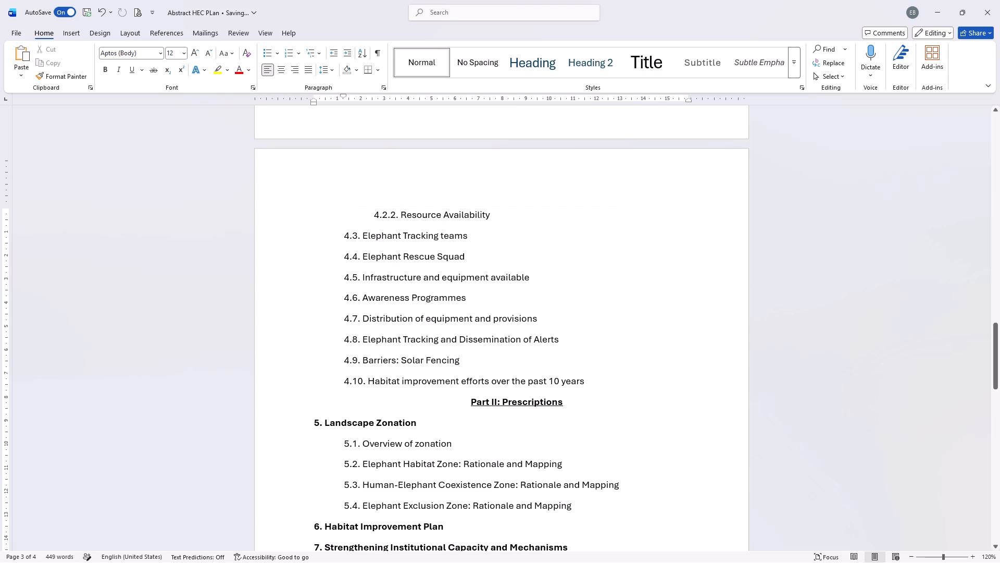
{"action": "type", "text": ", Tr"}
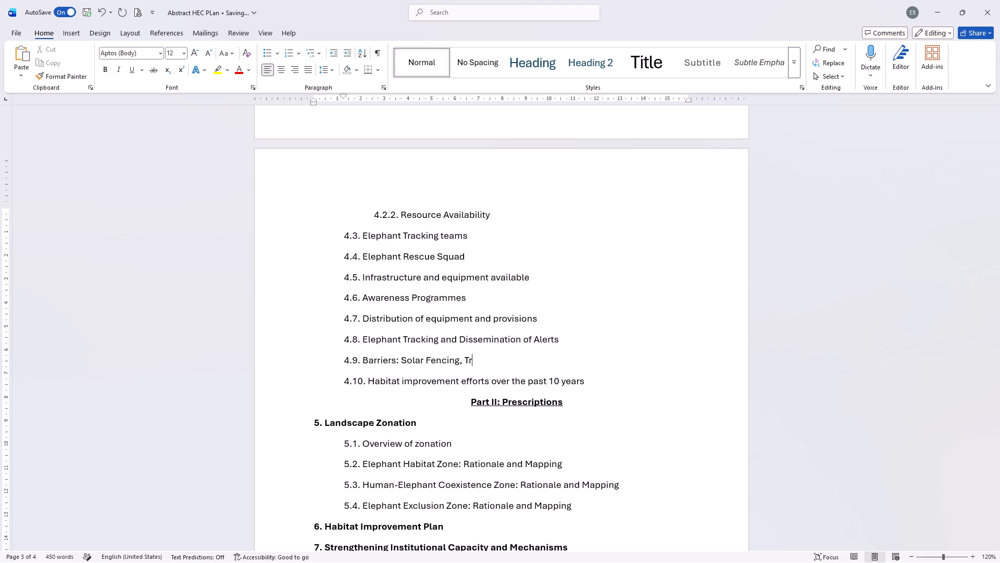
{"action": "key", "text": "BackSpace"}
{"action": "type", "text": "remc"}
{"action": "key", "text": "BackSpace"}
{"action": "key", "text": "BackSpace"}
{"action": "key", "text": "c"}
{"action": "type", "text": "hes"}
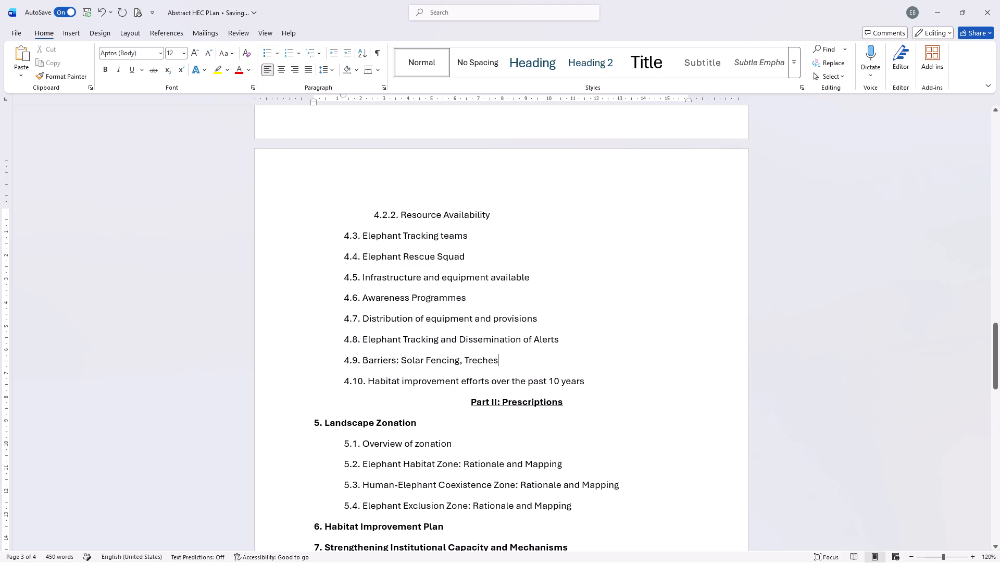
{"action": "left_click", "coordinate": [478, 359]}
{"action": "key", "text": "n"}
{"action": "scroll", "coordinate": [478, 359], "scroll_direction": "up", "scroll_amount": 1}
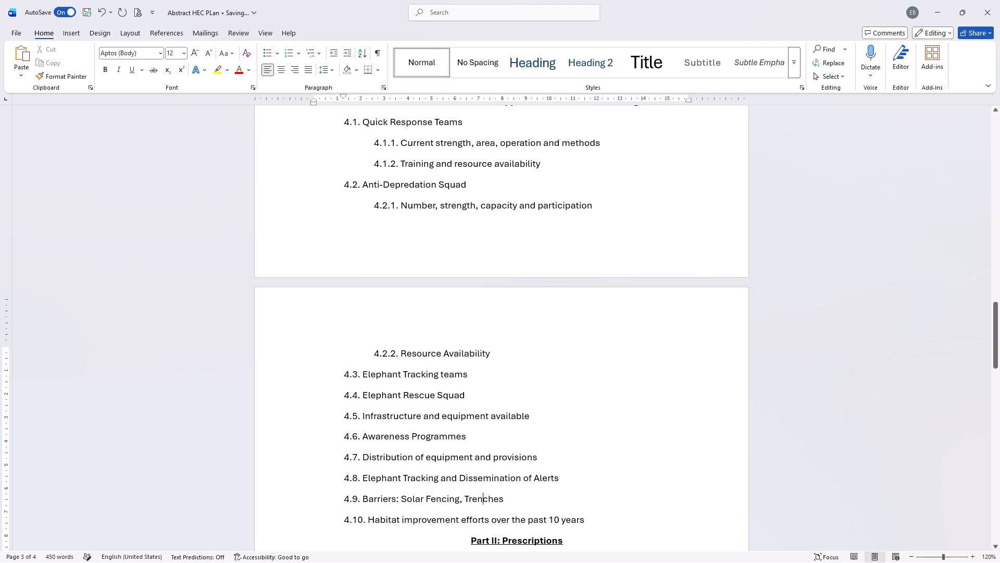
{"action": "left_click", "coordinate": [518, 496]}
{"action": "type", "text": ", others"}
Add a sub-entry "3.2.5. Other impediments to elephant movement" below Interaction with linear infrastructure.
{"action": "scroll", "coordinate": [518, 496], "scroll_direction": "up", "scroll_amount": 1}
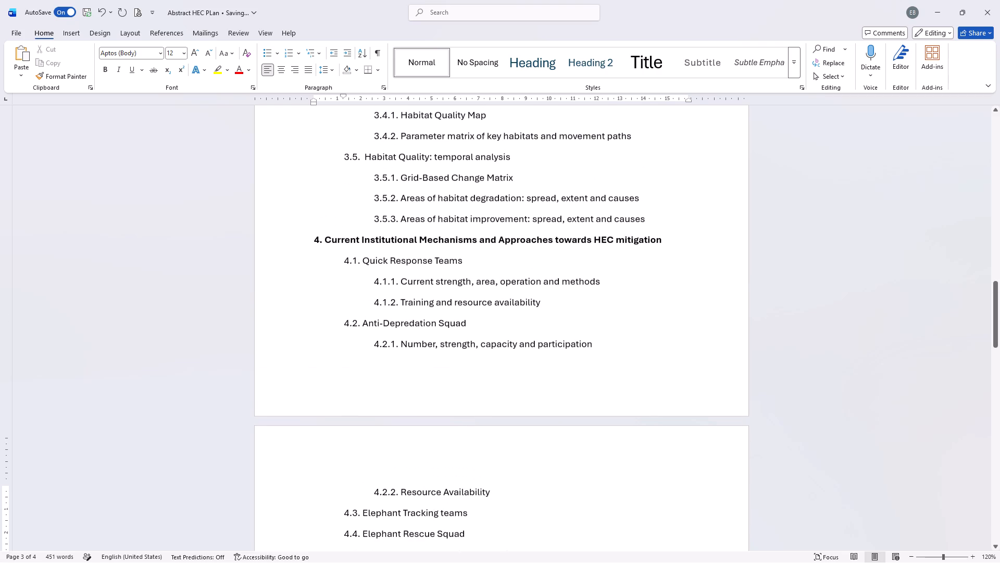
{"action": "scroll", "coordinate": [518, 496], "scroll_direction": "up", "scroll_amount": 2}
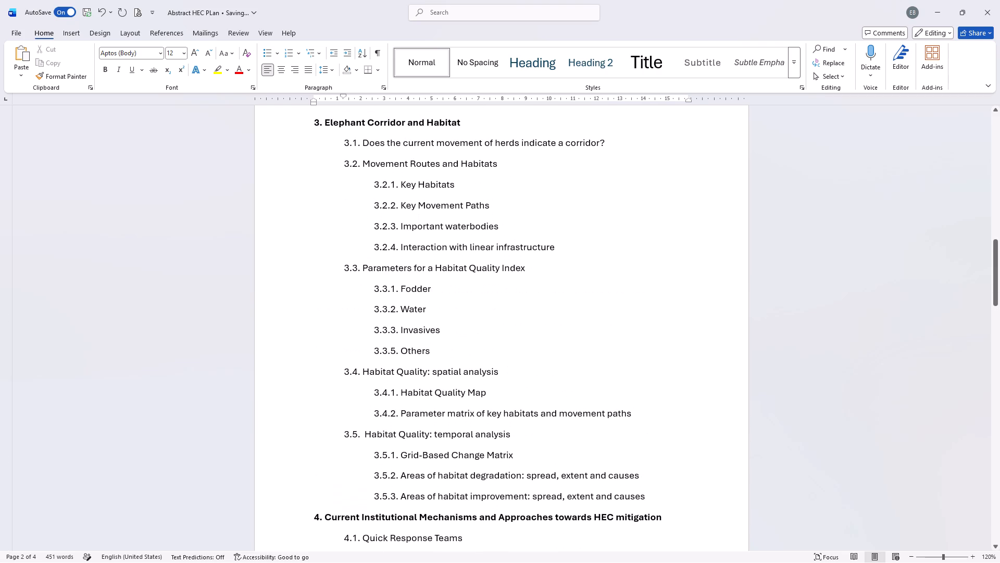
{"action": "left_click", "coordinate": [564, 249]}
{"action": "key", "text": "Return"}
{"action": "type", "text": "3.2.5."}
{"action": "key", "text": "space"}
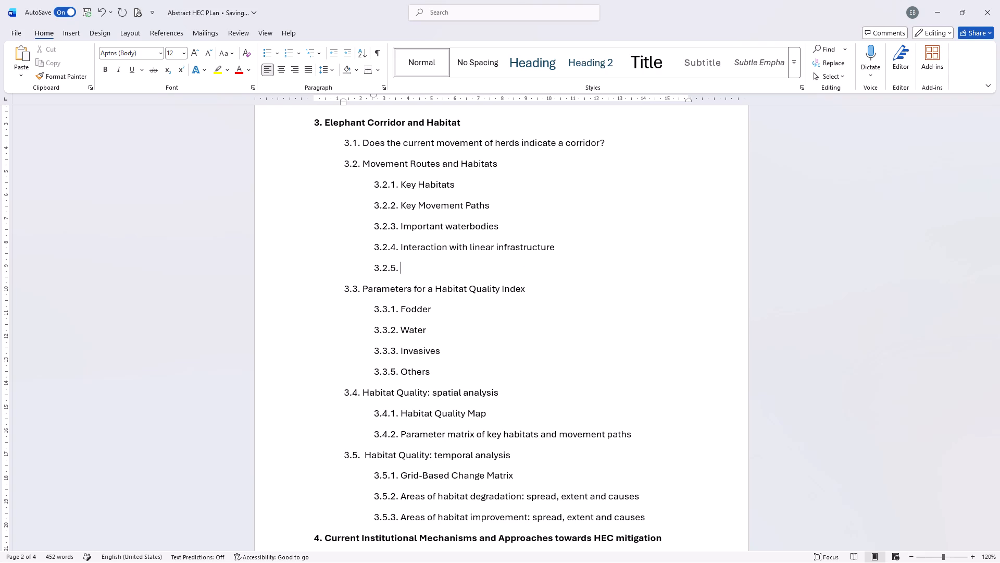
{"action": "type", "text": "Other impediments"}
{"action": "key", "text": "space"}
{"action": "type", "text": "to"}
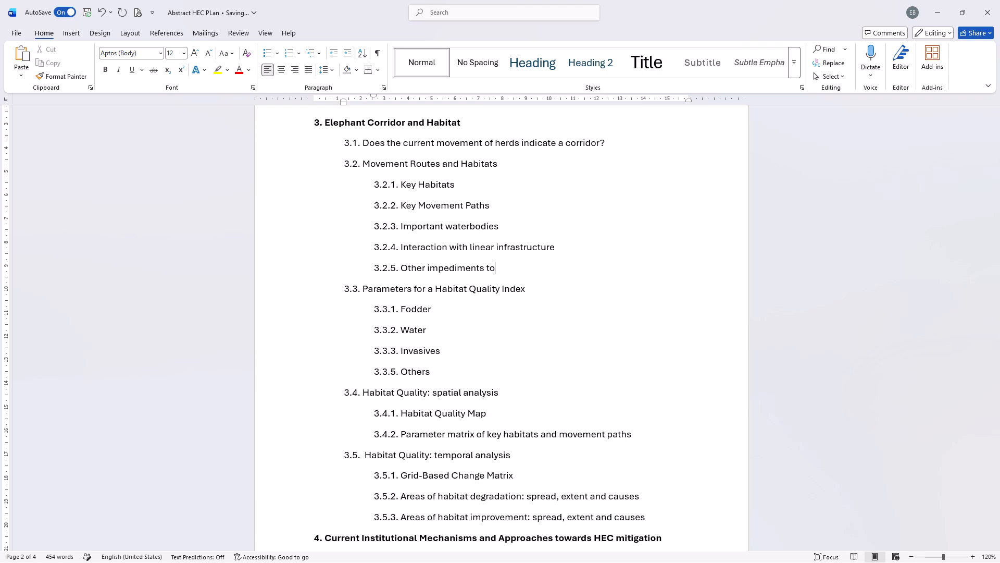
{"action": "key", "text": "space"}
{"action": "type", "text": "elephant mo"}
{"action": "type", "text": "vement"}
Make the section 8 Barriers heading bold.
{"action": "scroll", "coordinate": [563, 249], "scroll_direction": "down", "scroll_amount": 7}
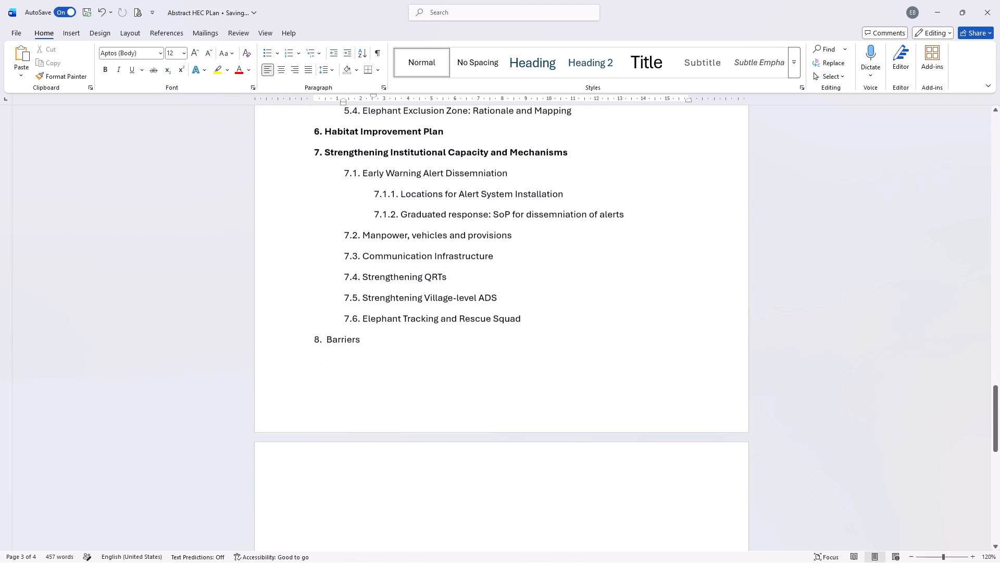
{"action": "scroll", "coordinate": [523, 277], "scroll_direction": "down", "scroll_amount": 2}
{"action": "scroll", "coordinate": [523, 277], "scroll_direction": "up", "scroll_amount": 3}
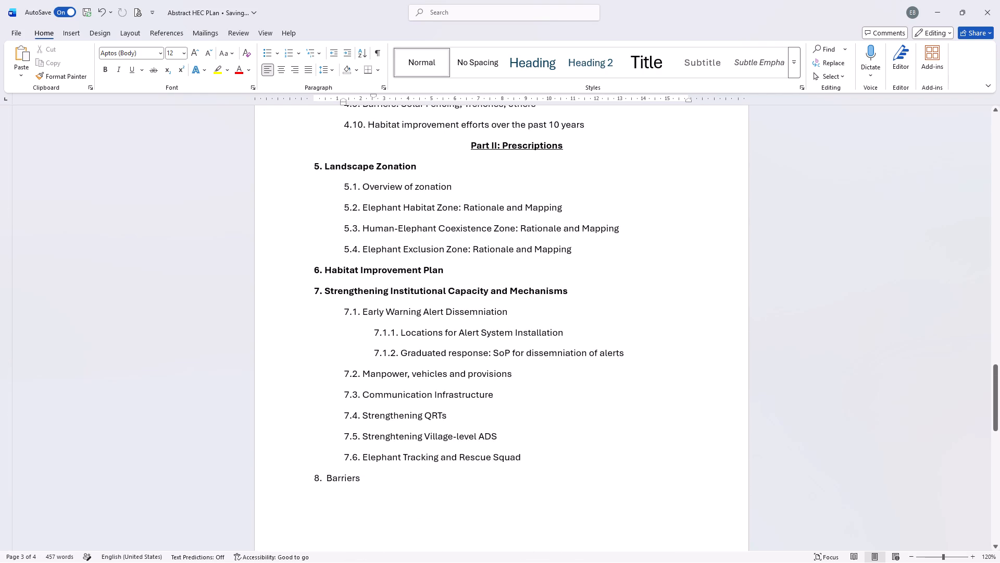
{"action": "left_click_drag", "start_coordinate": [372, 483], "coordinate": [289, 486]}
{"action": "key", "text": "ctrl+b"}
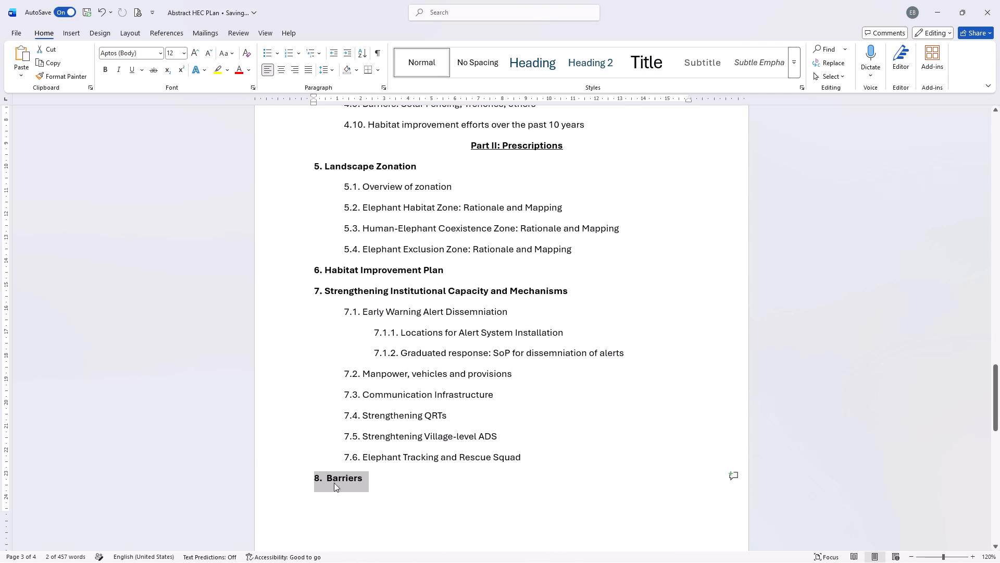
{"action": "left_click", "coordinate": [384, 485]}
{"action": "key", "text": "Down"}
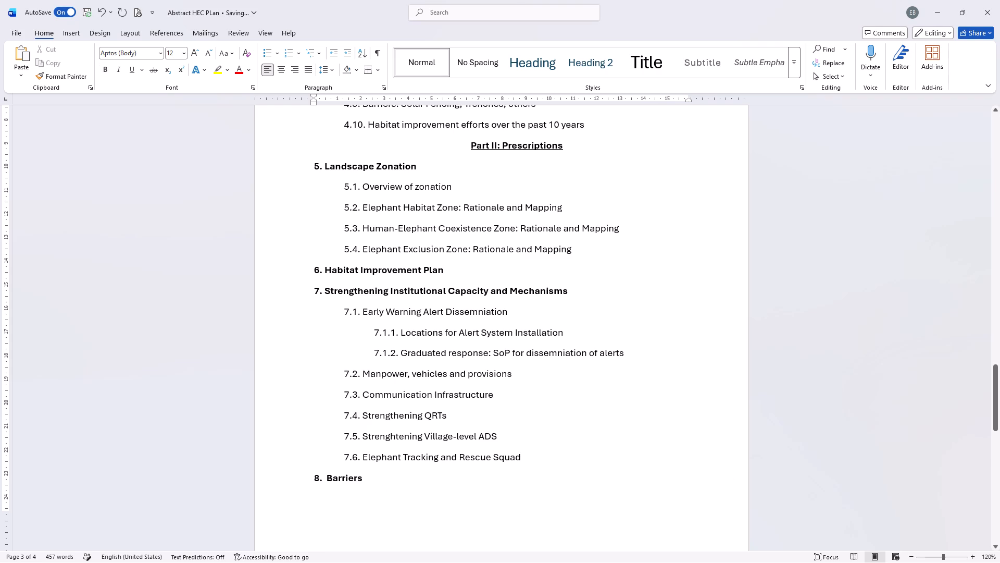
Save the document.
{"action": "left_click", "coordinate": [85, 13]}
Add an indented entry "8.1. Solar Fencing: Ground Based" below the section 8 Barriers heading.
{"action": "type", "text": "8.1."}
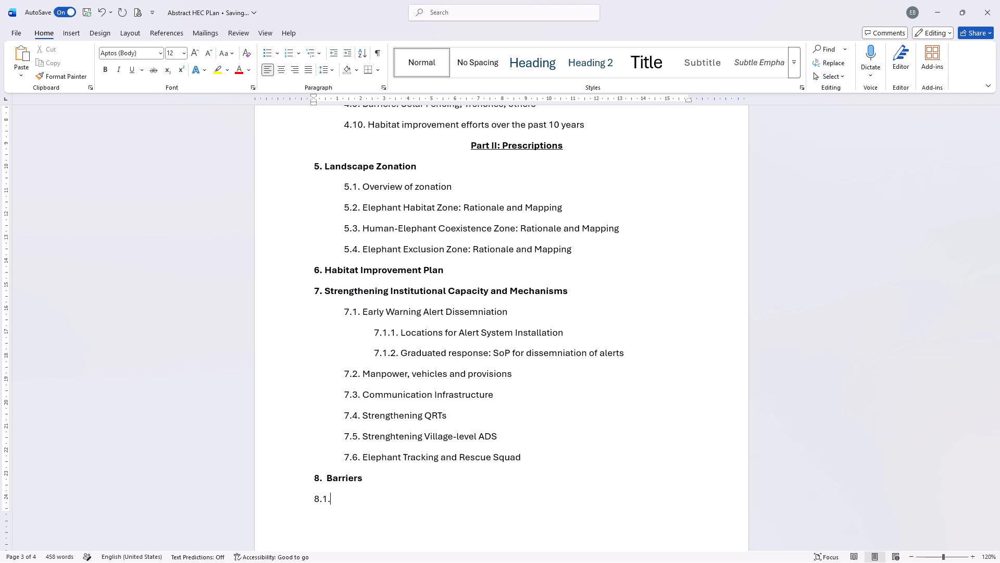
{"action": "key", "text": "space"}
{"action": "scroll", "coordinate": [356, 391], "scroll_direction": "down", "scroll_amount": 1}
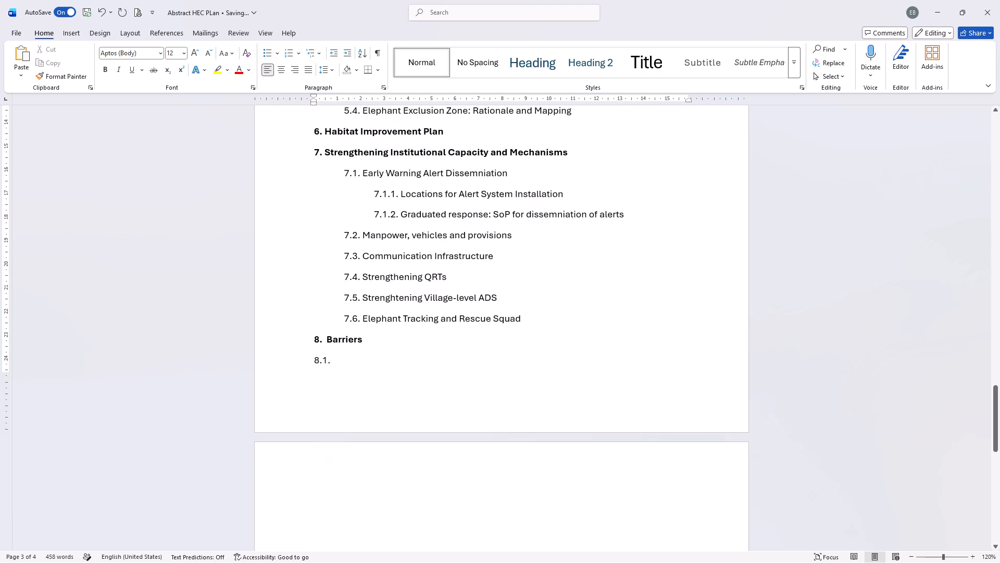
{"action": "left_click", "coordinate": [314, 358]}
{"action": "key", "text": "Tab"}
{"action": "left_click", "coordinate": [388, 364]}
{"action": "type", "text": "Solar Fencing"}
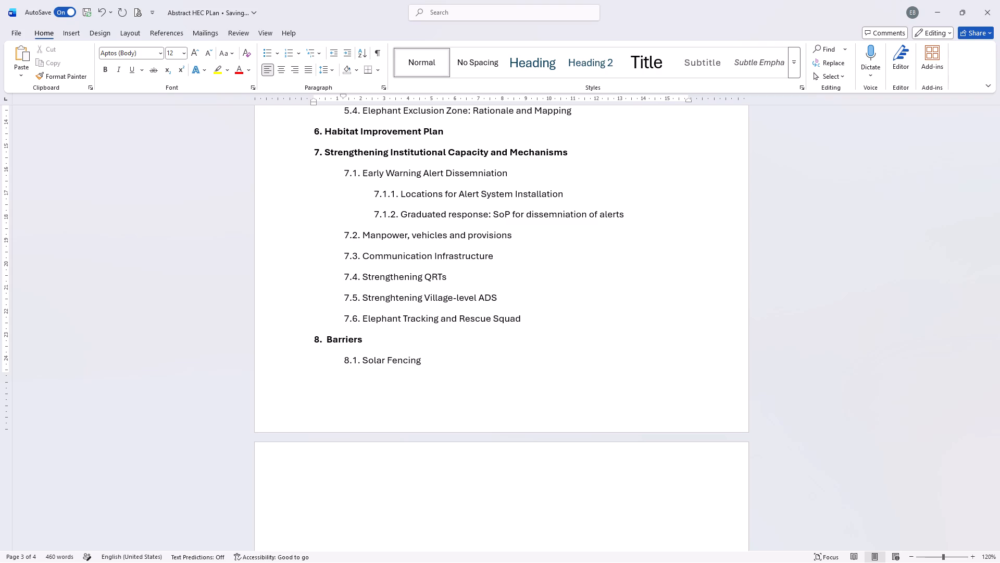
{"action": "type", "text": ":m"}
{"action": "key", "text": "BackSpace"}
{"action": "key", "text": "space"}
{"action": "type", "text": "Ground Based"}
{"action": "key", "text": "Return"}
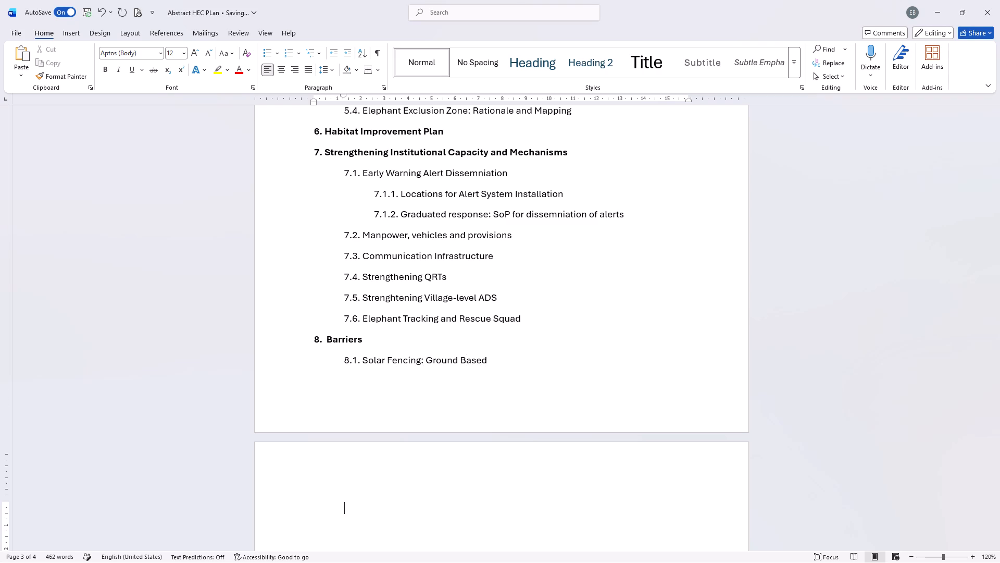
Continue the Barriers list with the entries "8.2. Solar Fencing: Hanging", "8.3. EPT" and "8.4. Biofencing".
{"action": "type", "text": "8.2."}
{"action": "key", "text": "space"}
{"action": "type", "text": "Solar Fencing"}
{"action": "type", "text": ": Hanging"}
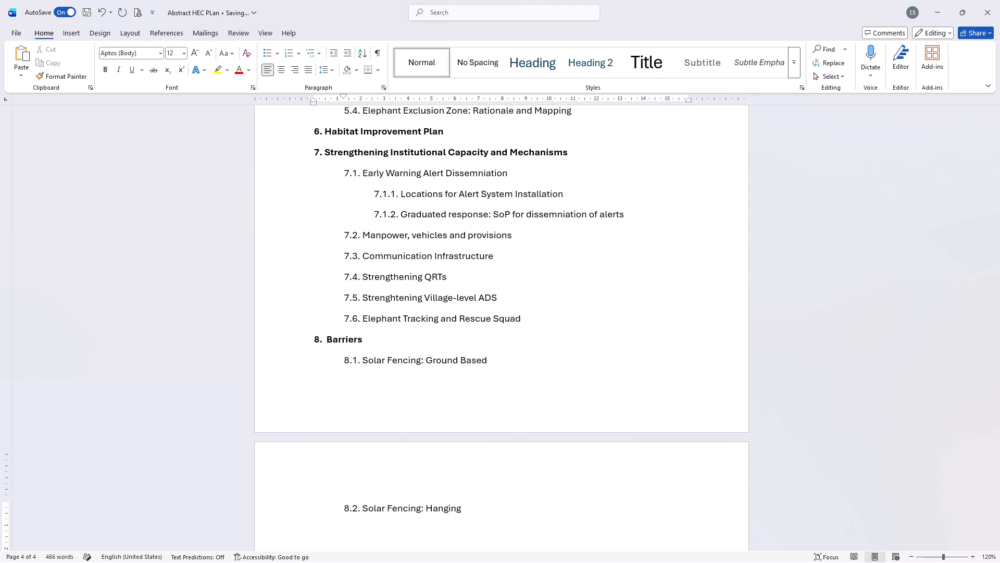
{"action": "key", "text": "Return"}
{"action": "type", "text": "8."}
{"action": "type", "text": "3. EPT"}
{"action": "key", "text": "Return"}
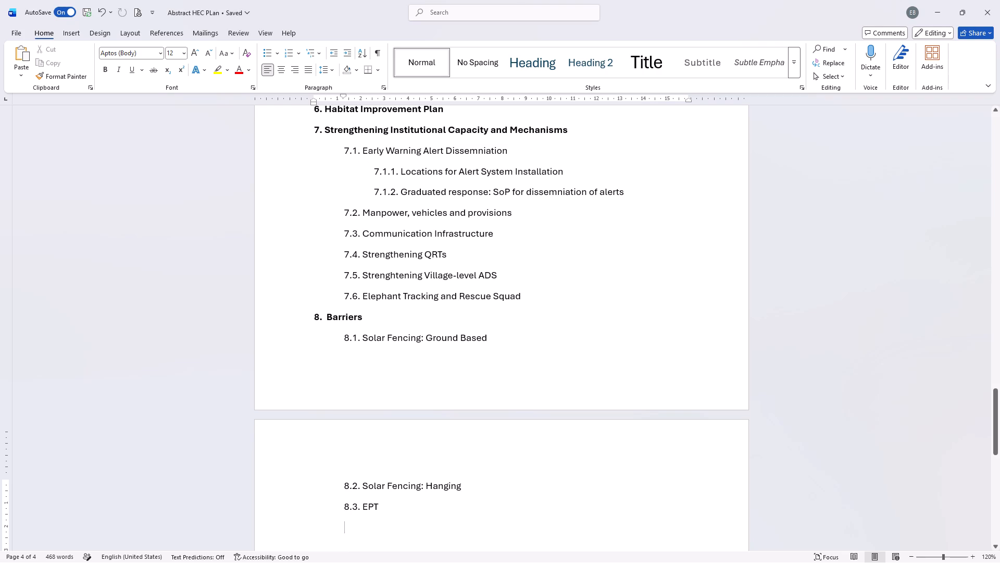
{"action": "type", "text": "8.4."}
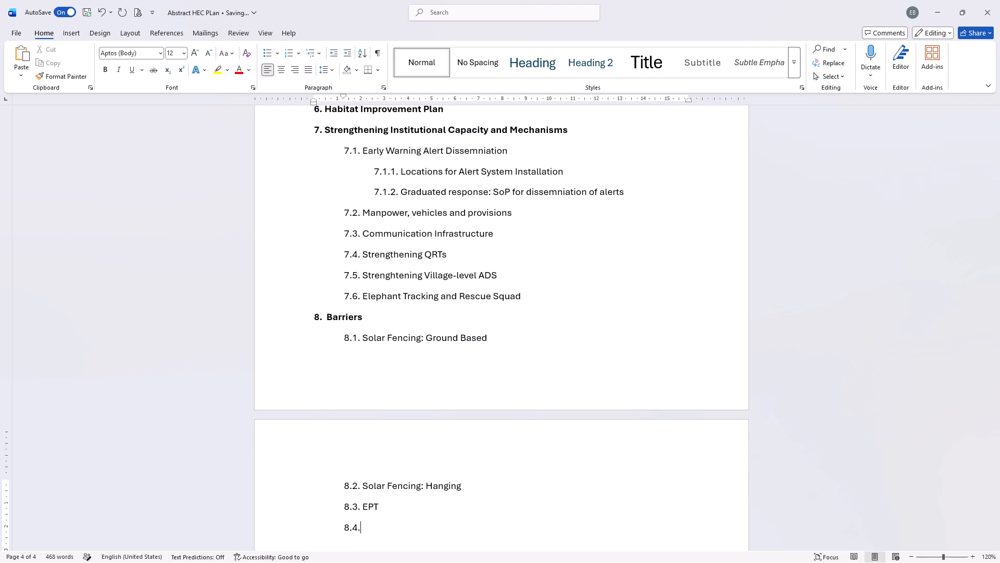
{"action": "key", "text": "space"}
{"action": "type", "text": "Biofencing"}
Insert a further-indented sub-entry "8.1.1. Type" below entry 8.1, with an empty line after it, and save the document.
{"action": "left_click", "coordinate": [526, 345]}
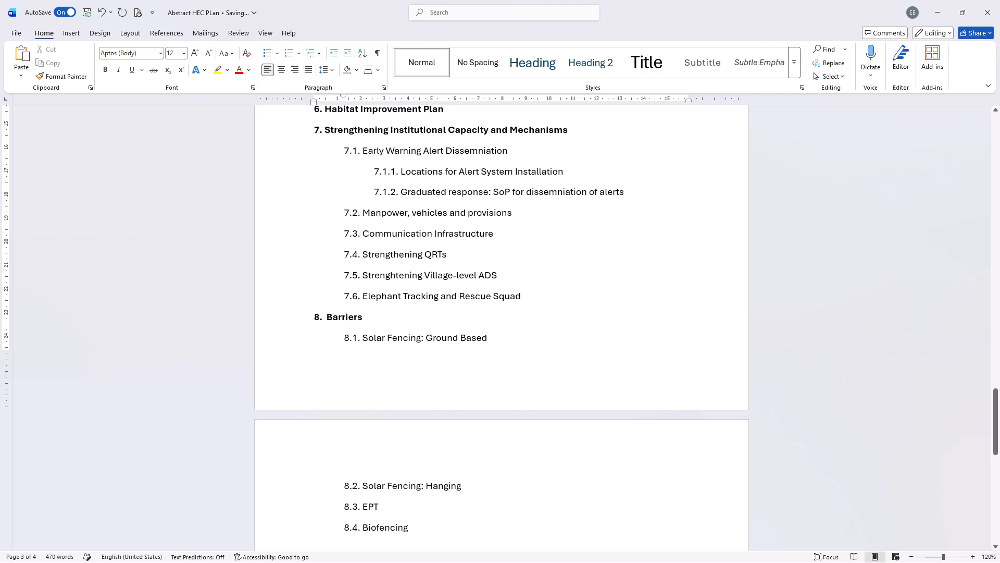
{"action": "key", "text": "Return"}
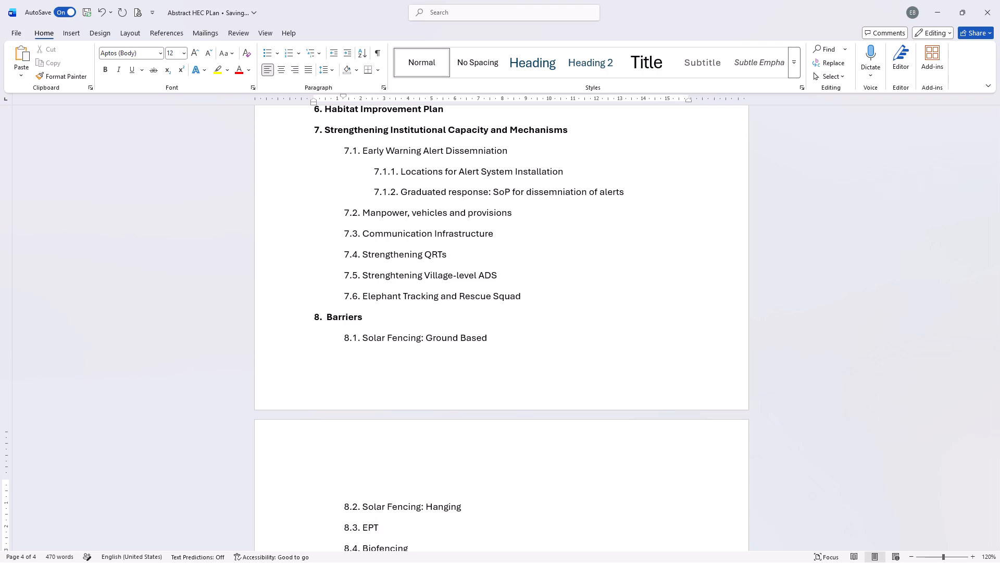
{"action": "type", "text": "8.1.1."}
{"action": "key", "text": "space"}
{"action": "type", "text": "Type"}
{"action": "left_click", "coordinate": [337, 492]}
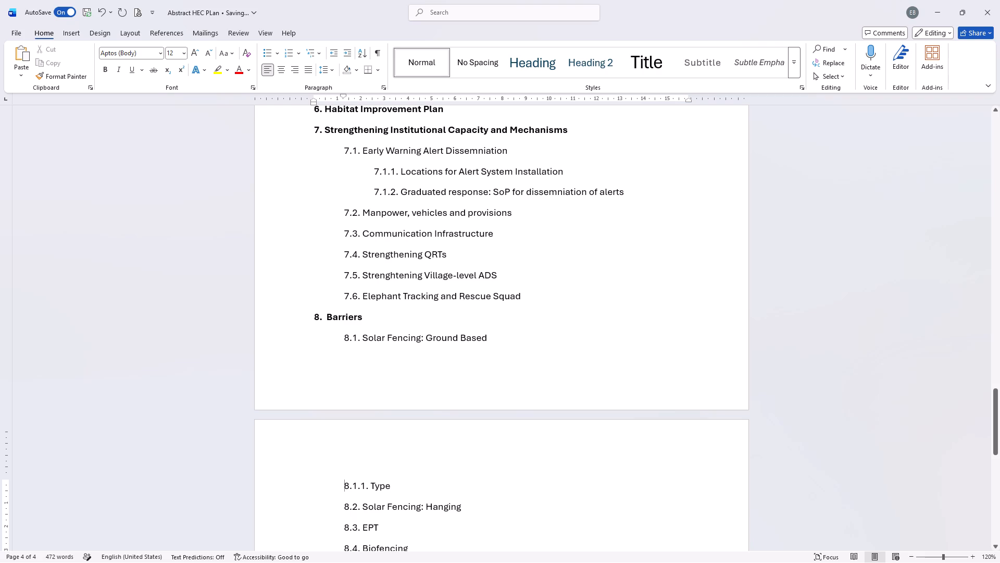
{"action": "key", "text": "Tab"}
{"action": "left_click", "coordinate": [444, 483]}
{"action": "key", "text": "Return"}
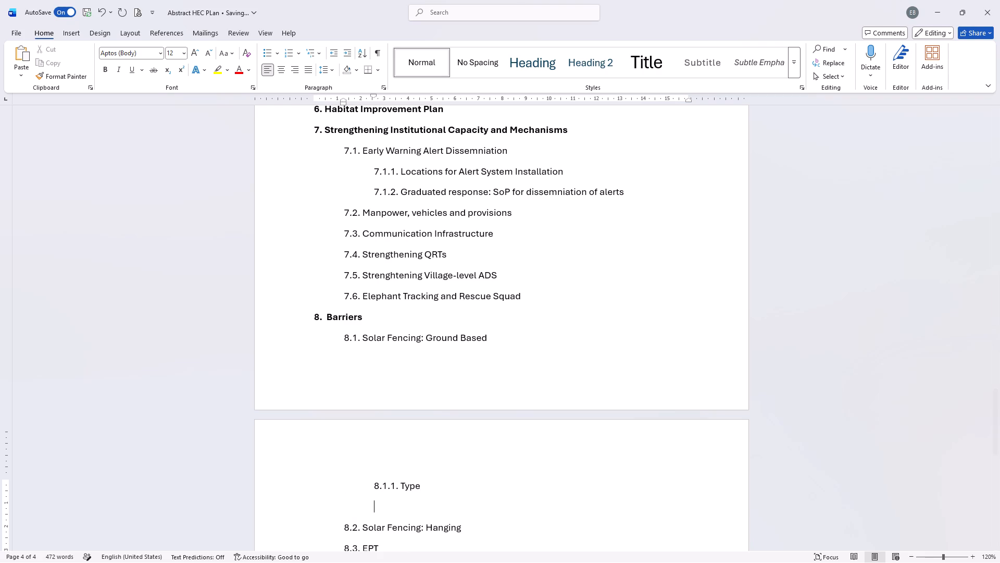
{"action": "scroll", "coordinate": [428, 456], "scroll_direction": "down", "scroll_amount": 2}
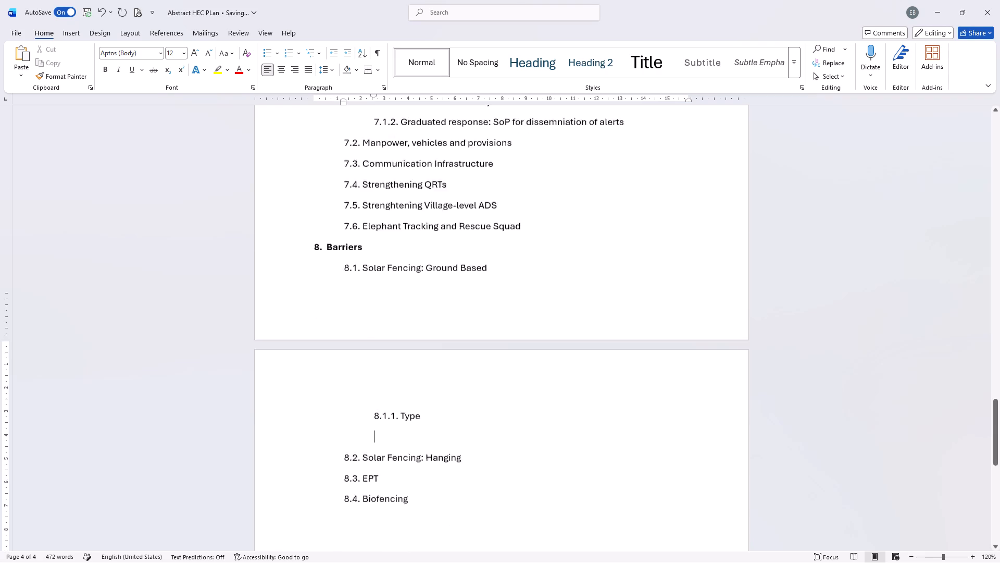
{"action": "left_click", "coordinate": [85, 13]}
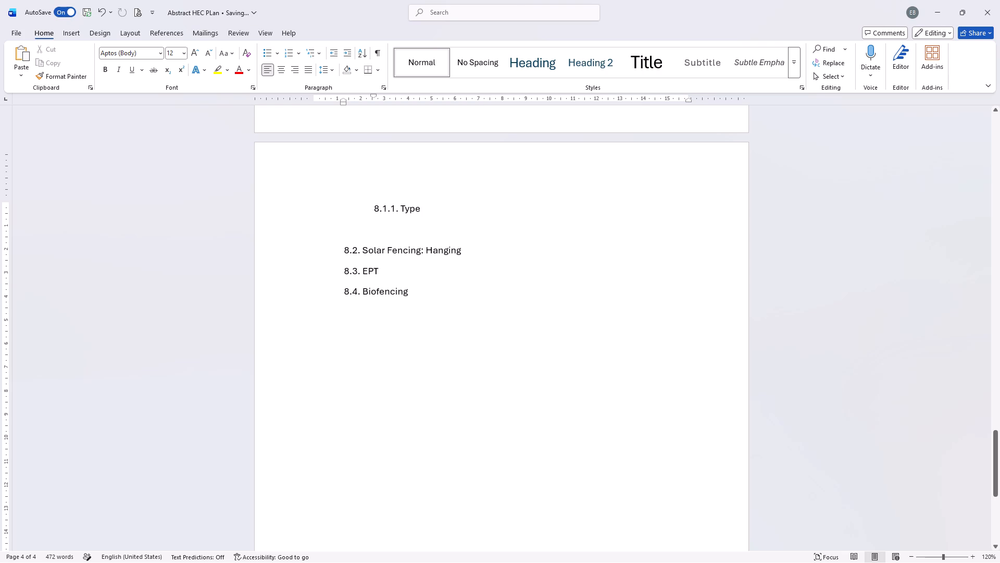
Add an unindented section entry "9. SoPs for specific conflict scenarios" below the Biofencing entry.
{"action": "left_click", "coordinate": [471, 293]}
{"action": "key", "text": "Return"}
{"action": "key", "text": "BackSpace"}
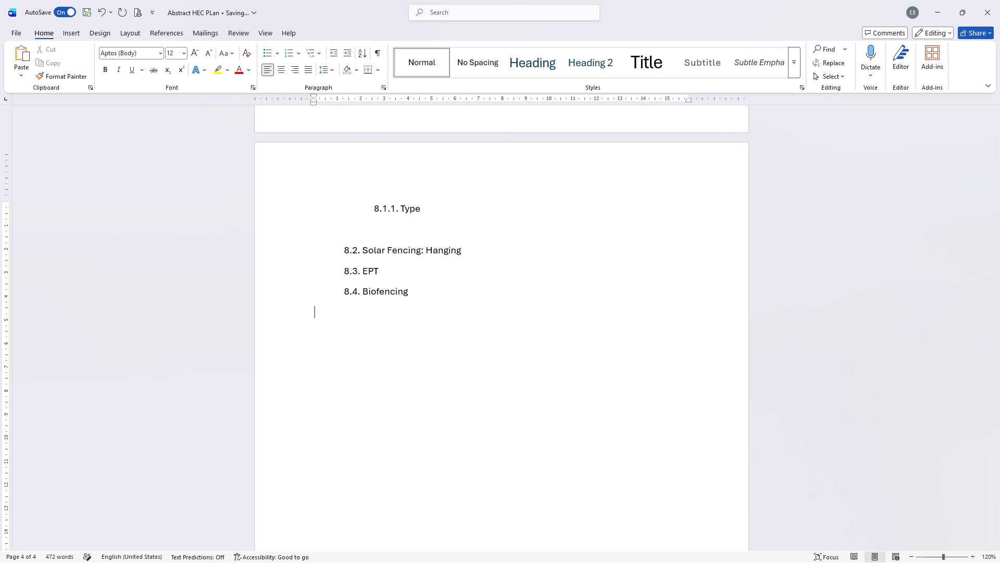
{"action": "type", "text": "9."}
{"action": "key", "text": "space"}
{"action": "scroll", "coordinate": [471, 293], "scroll_direction": "up", "scroll_amount": 2}
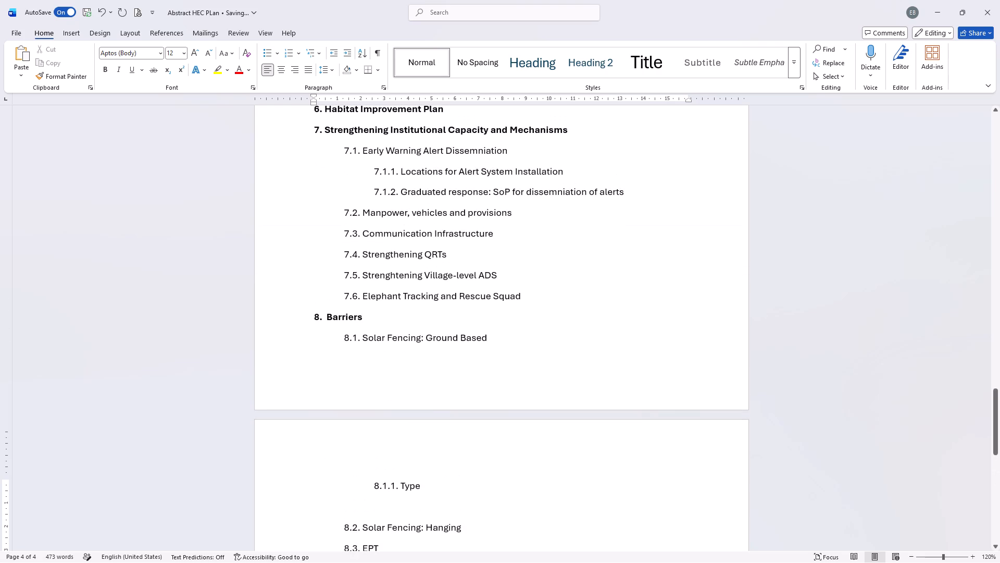
{"action": "scroll", "coordinate": [471, 293], "scroll_direction": "down", "scroll_amount": 1}
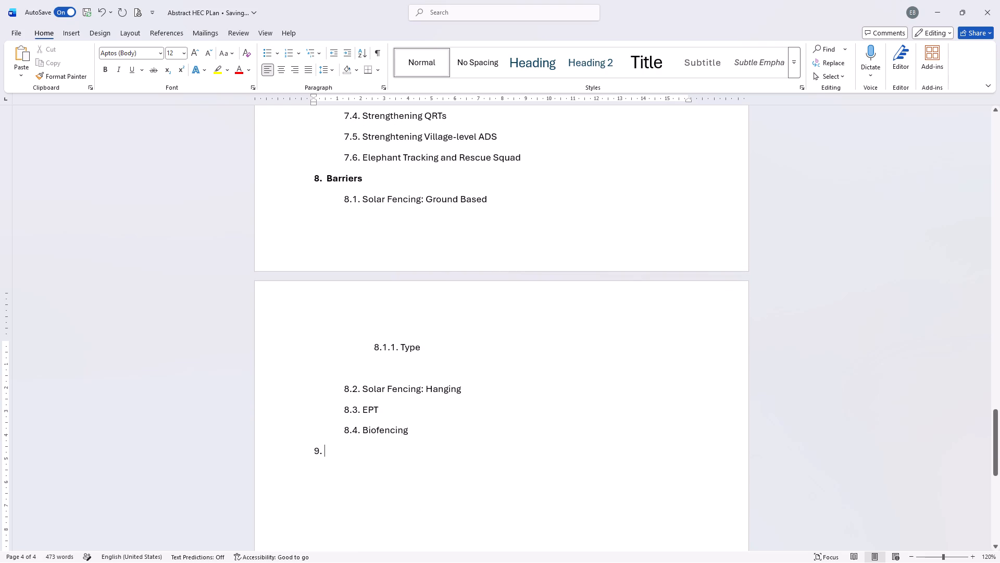
{"action": "type", "text": "SoP"}
{"action": "type", "text": "s for specific conflict scenarios"}
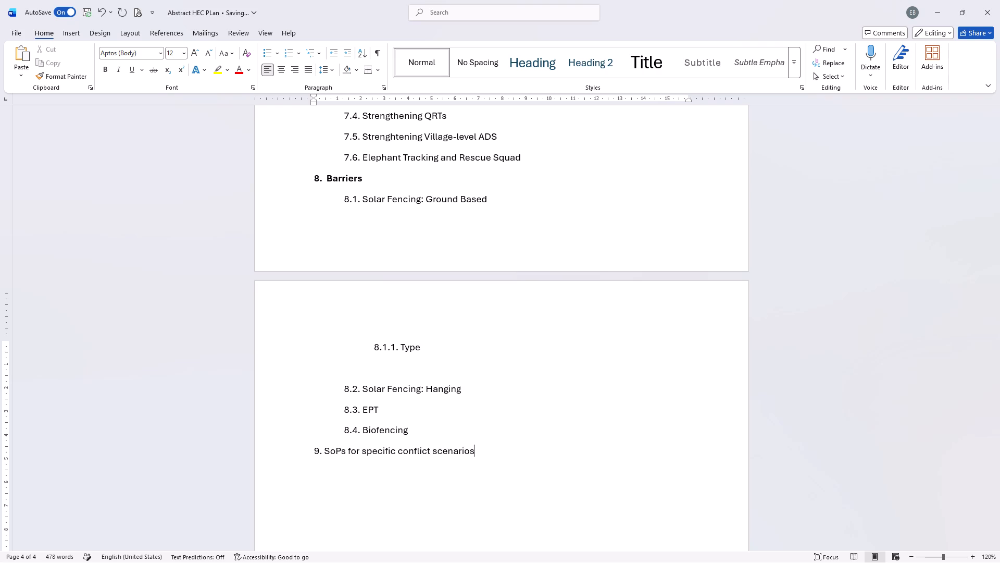
{"action": "key", "text": "Return"}
Add the section entry "10. Role of Each Functionary in Plan Implementation" below section 9.
{"action": "type", "text": "10."}
{"action": "key", "text": "space"}
{"action": "type", "text": "Role of"}
{"action": "key", "text": "space"}
{"action": "type", "text": "Each"}
{"action": "key", "text": "space"}
{"action": "type", "text": "Functiona"}
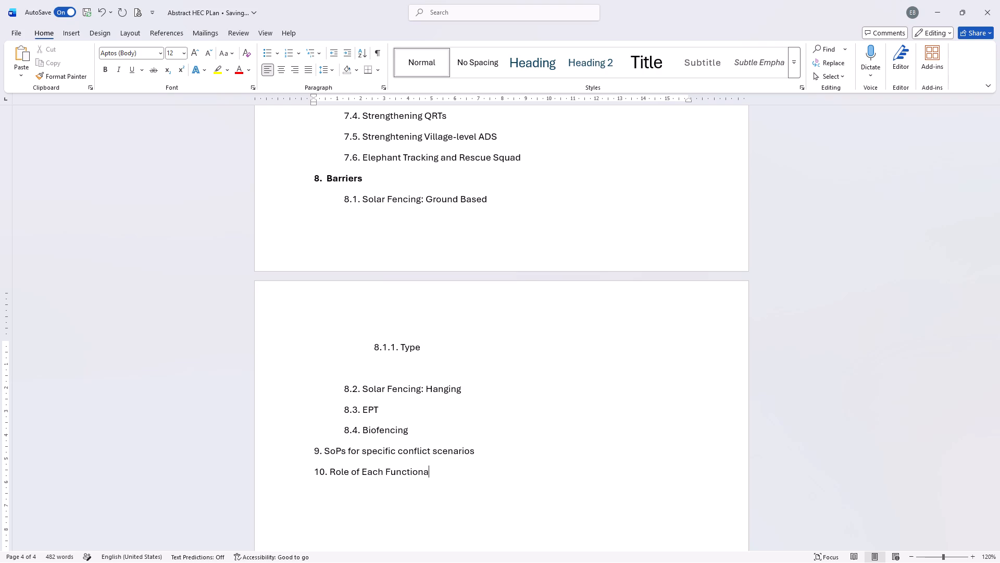
{"action": "type", "text": "ry"}
{"action": "key", "text": "space"}
{"action": "type", "text": "in I"}
{"action": "key", "text": "BackSpace"}
{"action": "key", "text": "shift+p"}
{"action": "type", "text": "lan Implementation"}
{"action": "key", "text": "Return"}
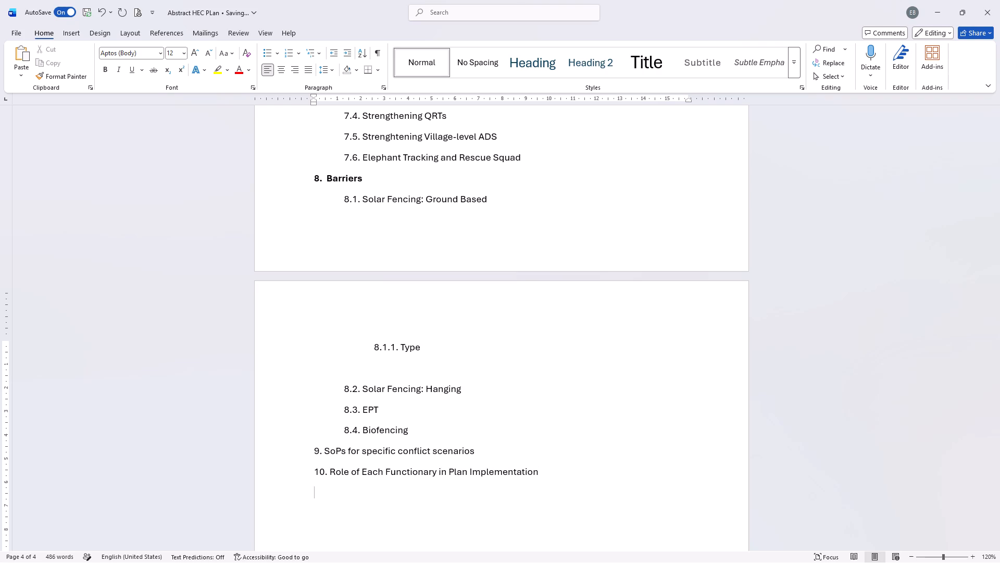
Add the section entry "11. Annual Plan of Operations (2027-28 to 2037-38)" below section 10.
{"action": "type", "text": "11."}
{"action": "key", "text": "space"}
{"action": "type", "text": "Annual Plan of Operations (202"}
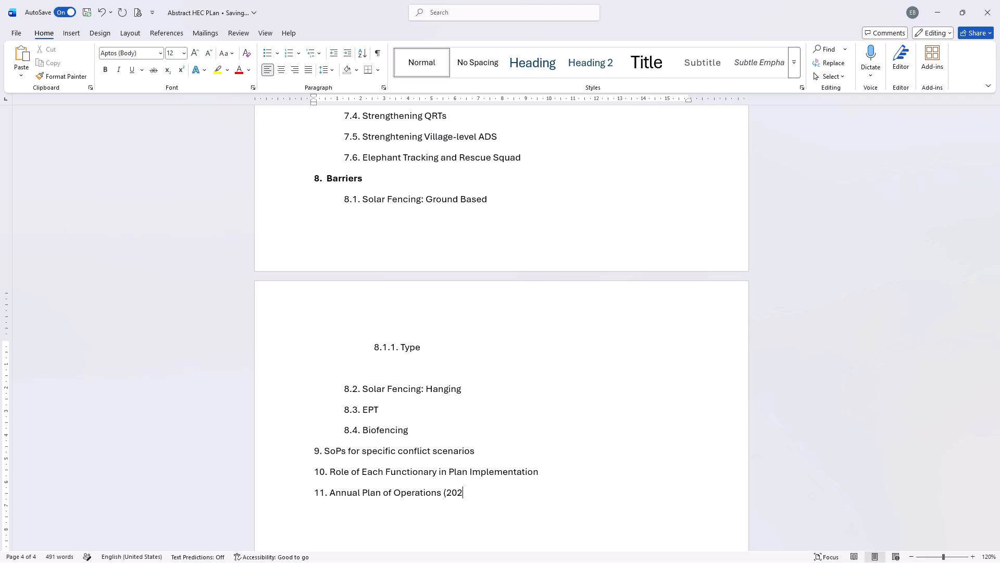
{"action": "key", "text": "7"}
{"action": "type", "text": "-28 to 290"}
{"action": "key", "text": "BackSpace"}
{"action": "key", "text": "BackSpace"}
{"action": "key", "text": "0"}
{"action": "type", "text": "37-"}
{"action": "type", "text": "38)"}
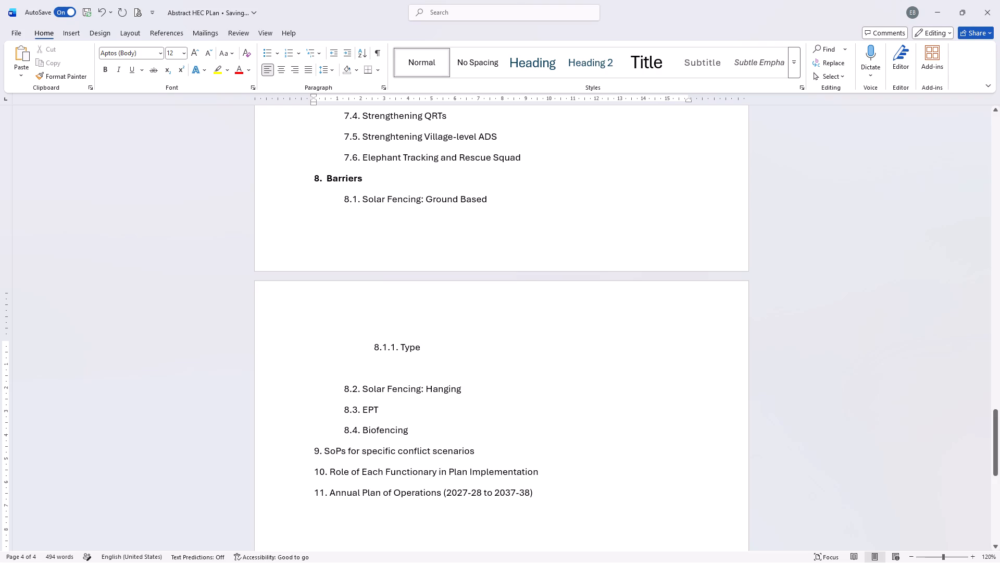
Change the end year of the period in the section 11 entry to 2036-37 and save the document.
{"action": "left_click", "coordinate": [516, 492]}
{"action": "key", "text": "BackSpace"}
{"action": "key", "text": "6"}
{"action": "key", "text": "Right"}
{"action": "key", "text": "Right"}
{"action": "key", "text": "Right"}
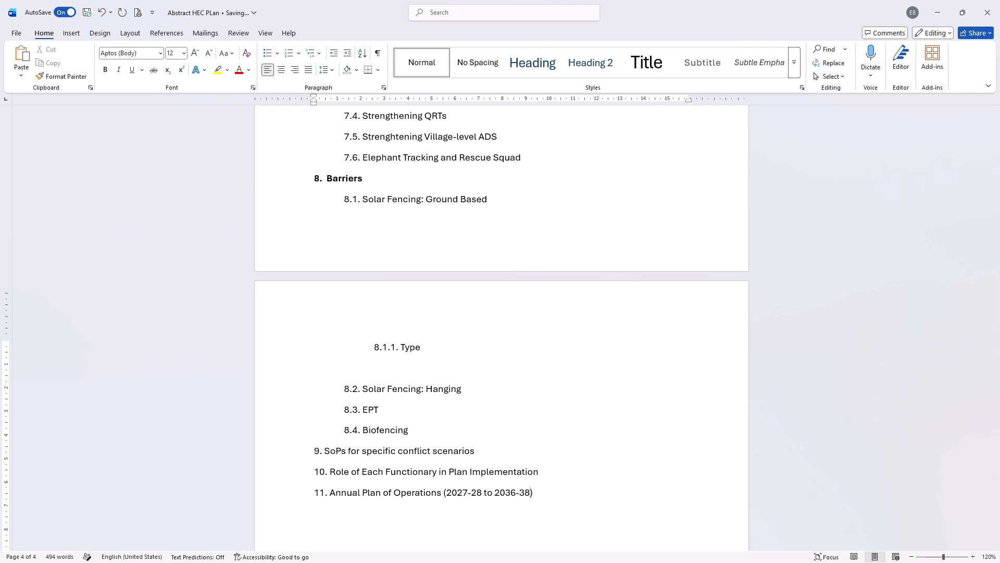
{"action": "key", "text": "BackSpace"}
{"action": "key", "text": "7"}
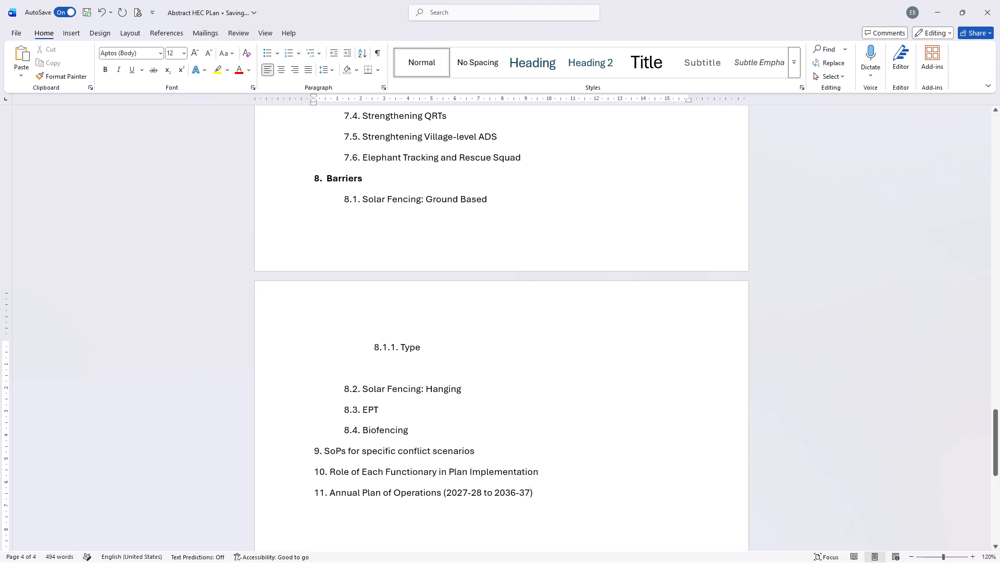
{"action": "left_click", "coordinate": [582, 460]}
{"action": "left_click", "coordinate": [87, 13]}
{"action": "left_click", "coordinate": [87, 13]}
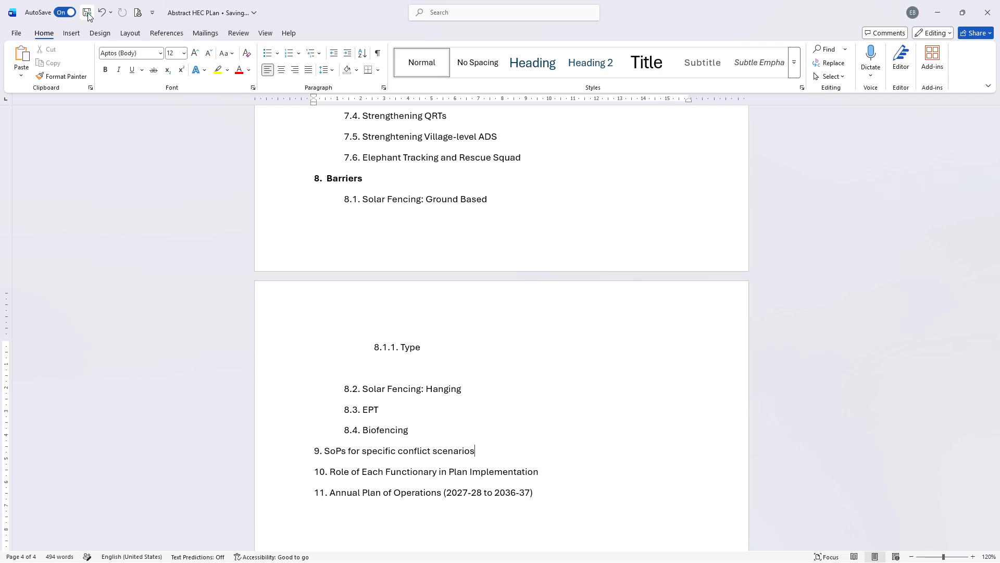
{"action": "left_click", "coordinate": [87, 13]}
Make the section entries 9, 10 and 11 bold.
{"action": "left_click_drag", "start_coordinate": [604, 514], "coordinate": [354, 472]}
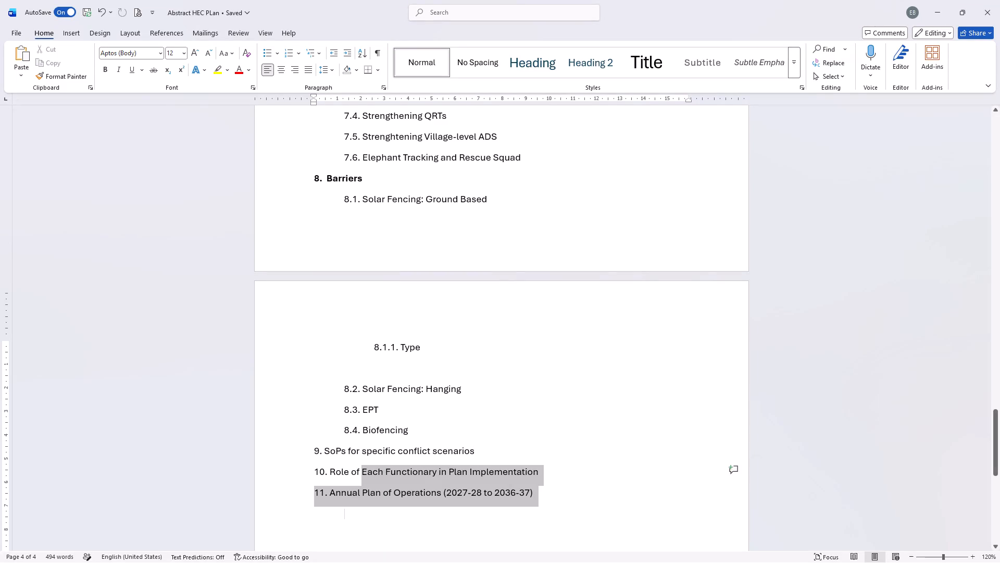
{"action": "left_click_drag", "start_coordinate": [354, 472], "coordinate": [313, 451]}
{"action": "key", "text": "ctrl+b"}
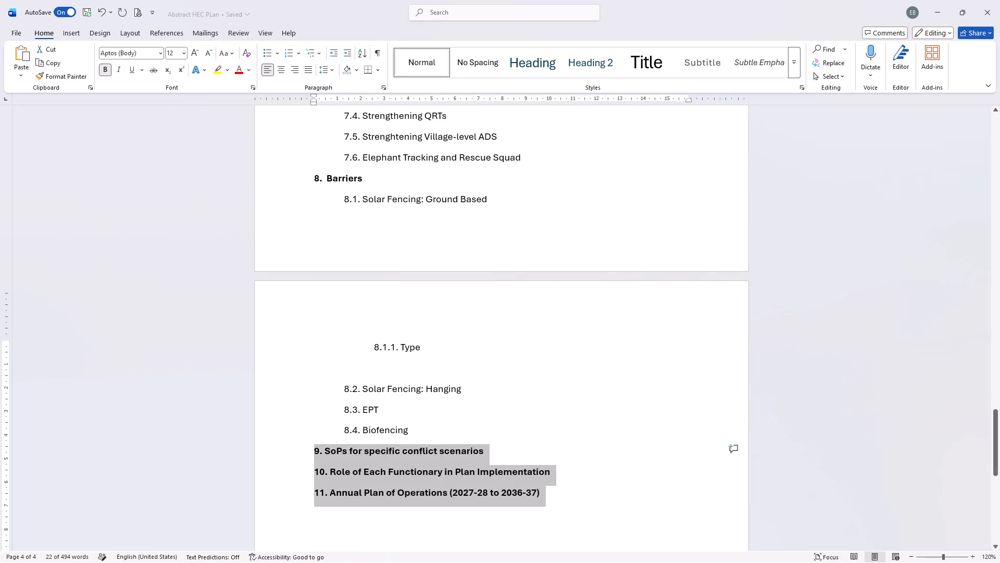
{"action": "left_click", "coordinate": [445, 340]}
Review the whole outline from the title through Part I and Part II to the last section.
{"action": "scroll", "coordinate": [438, 346], "scroll_direction": "up", "scroll_amount": 2}
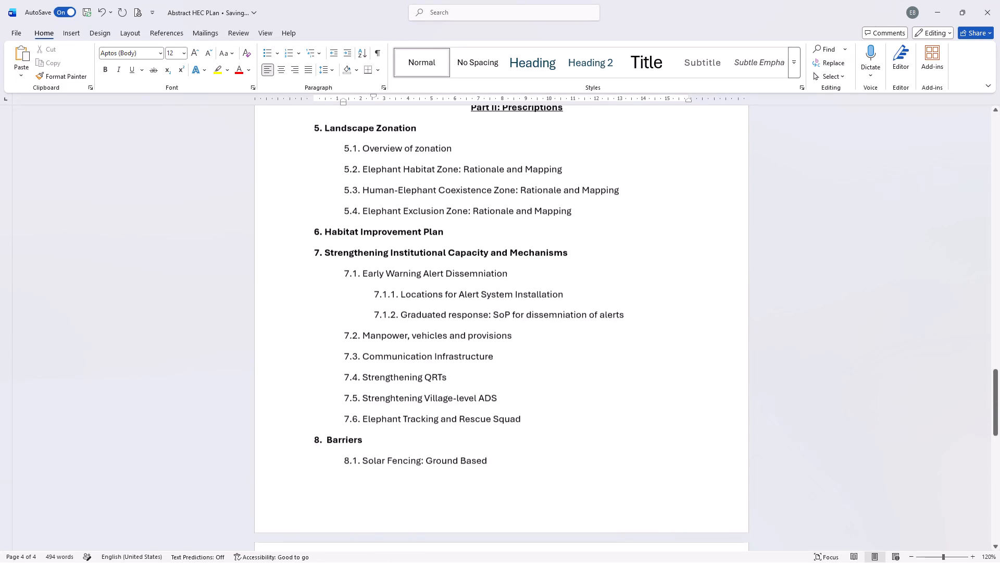
{"action": "scroll", "coordinate": [438, 346], "scroll_direction": "up", "scroll_amount": 13}
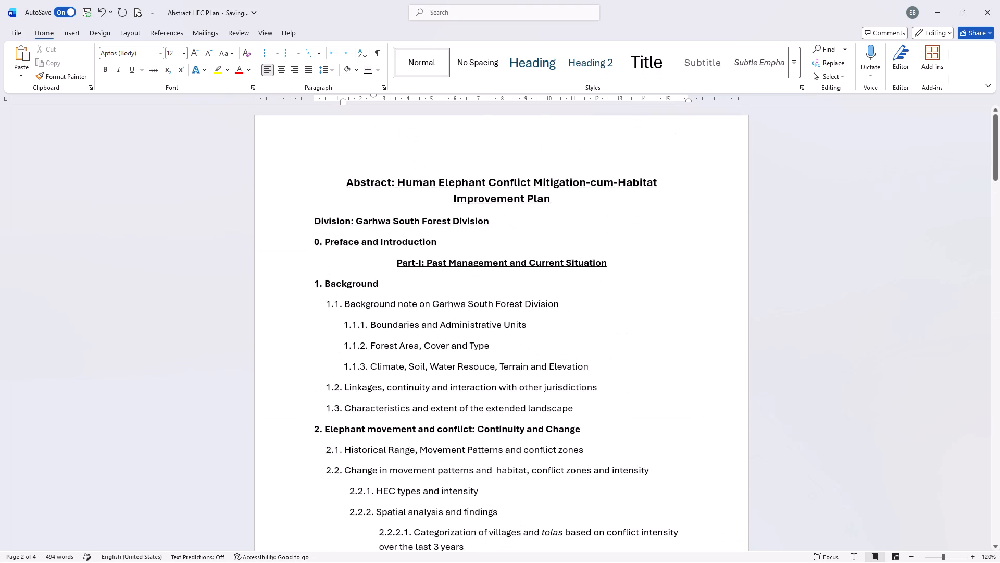
{"action": "scroll", "coordinate": [438, 346], "scroll_direction": "up", "scroll_amount": 4}
{"action": "scroll", "coordinate": [438, 346], "scroll_direction": "down", "scroll_amount": 10}
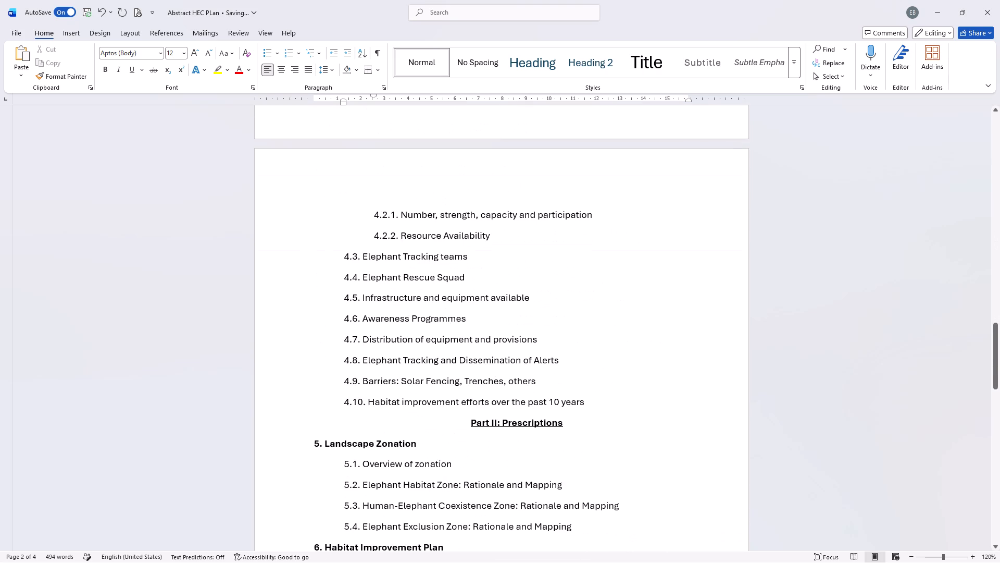
{"action": "scroll", "coordinate": [438, 346], "scroll_direction": "down", "scroll_amount": 4}
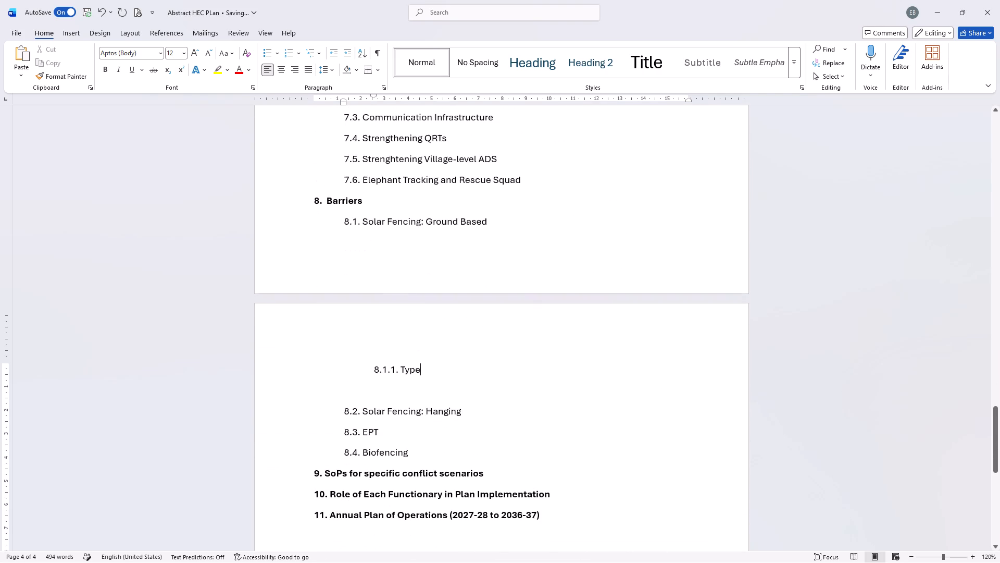
{"action": "scroll", "coordinate": [438, 346], "scroll_direction": "down", "scroll_amount": 6}
{"action": "scroll", "coordinate": [438, 346], "scroll_direction": "up", "scroll_amount": 19}
{"action": "scroll", "coordinate": [445, 303], "scroll_direction": "up", "scroll_amount": 8}
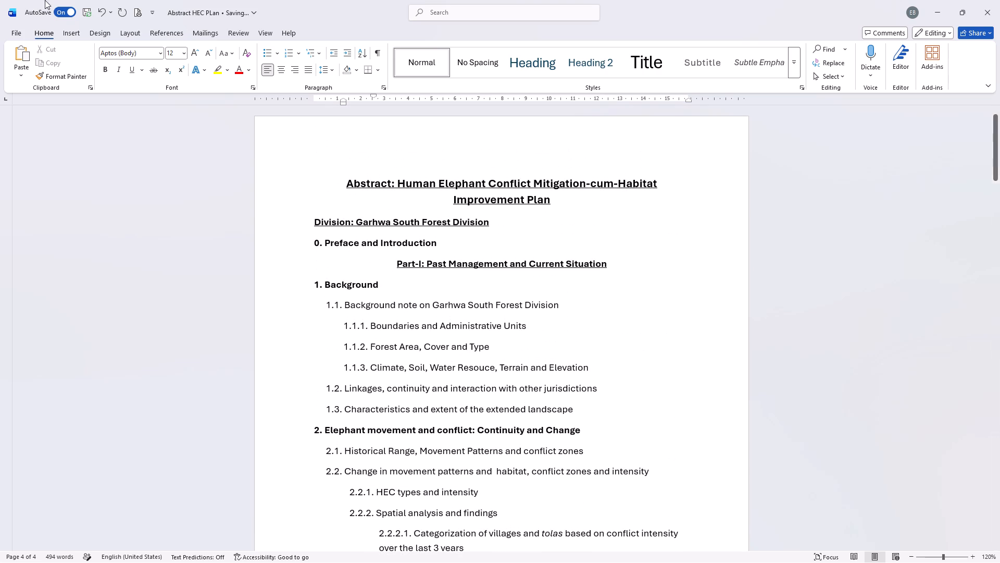
Save the document.
{"action": "left_click", "coordinate": [90, 13]}
{"action": "left_click", "coordinate": [90, 13]}
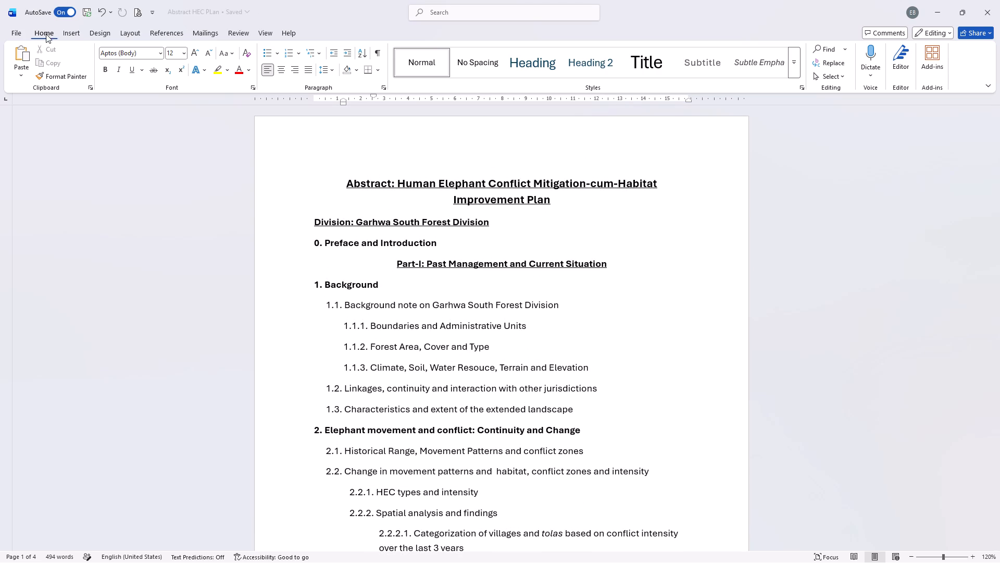
Save the HEC plan document again.
{"action": "left_click", "coordinate": [86, 13]}
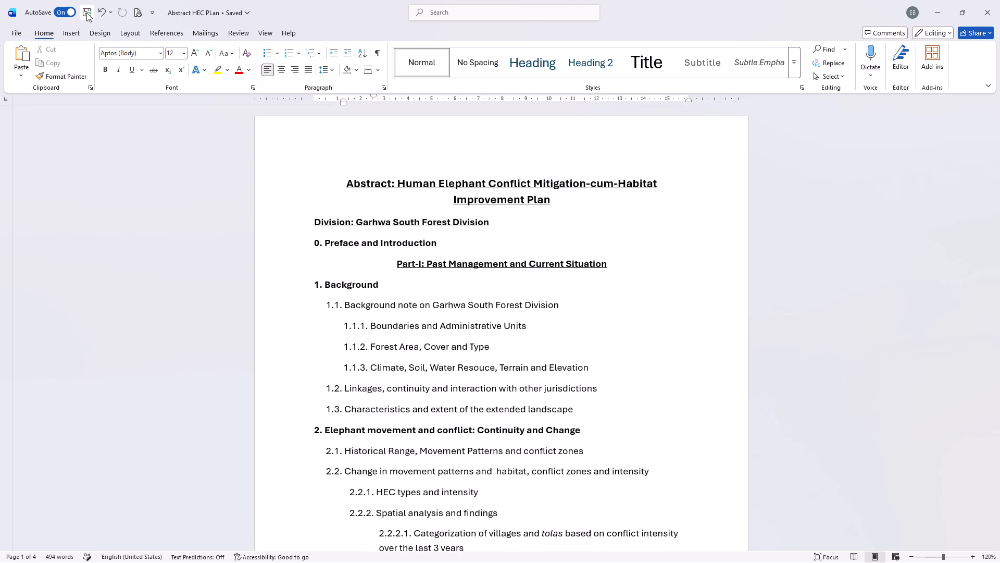